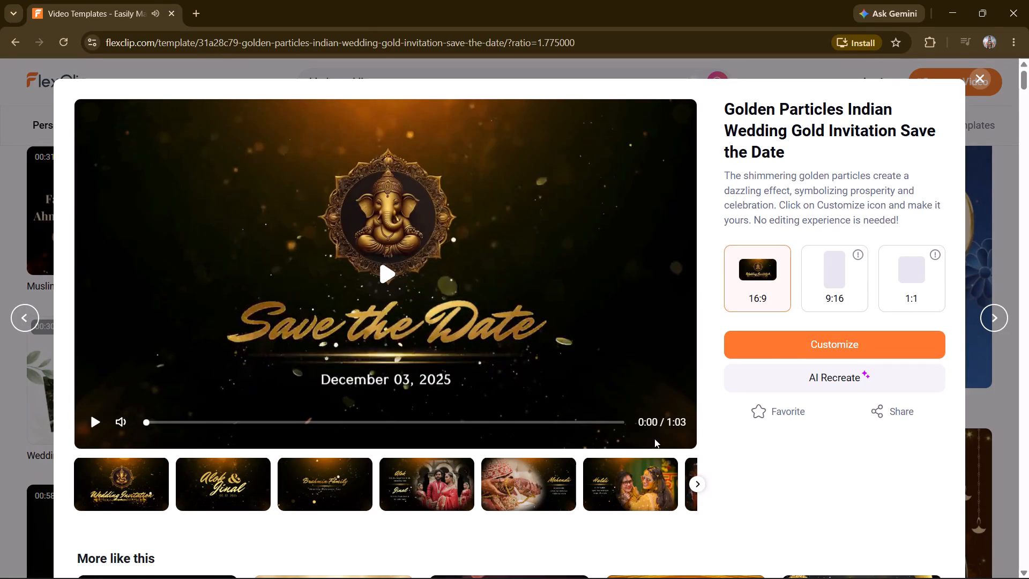
# Open the 16:9 Golden Particles Indian Wedding invitation template for customizing in the editor.
pyautogui.click(764, 336)
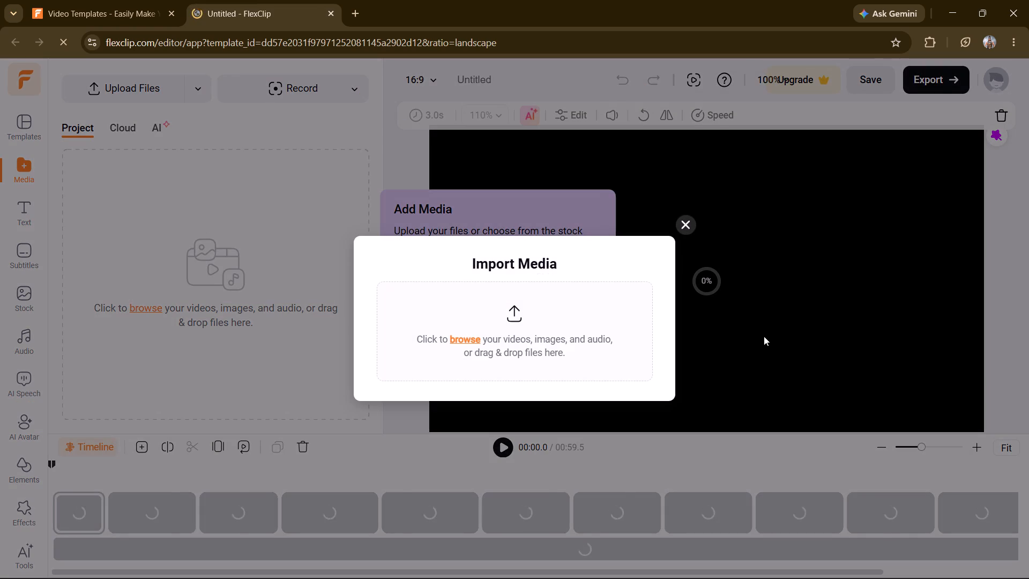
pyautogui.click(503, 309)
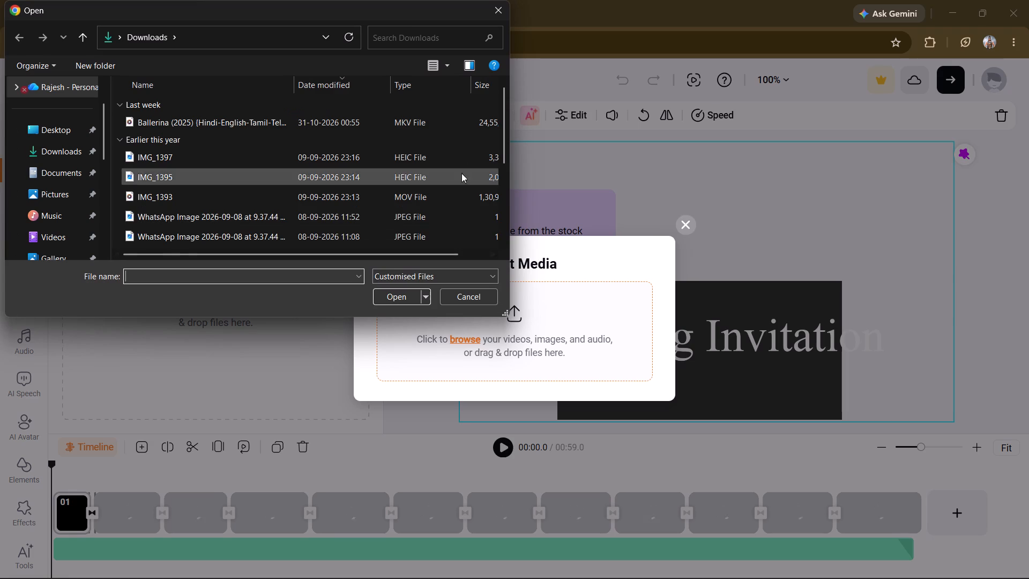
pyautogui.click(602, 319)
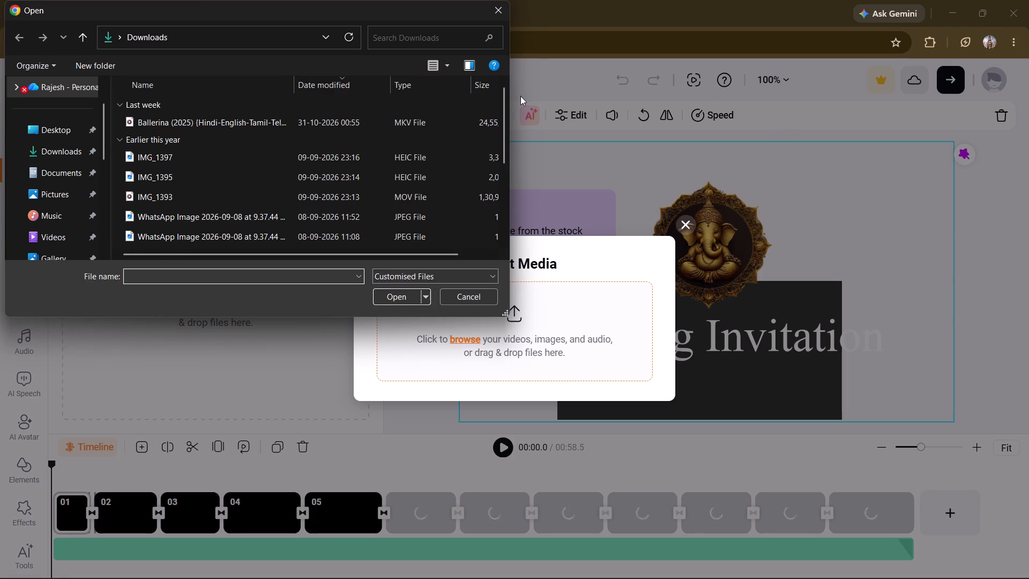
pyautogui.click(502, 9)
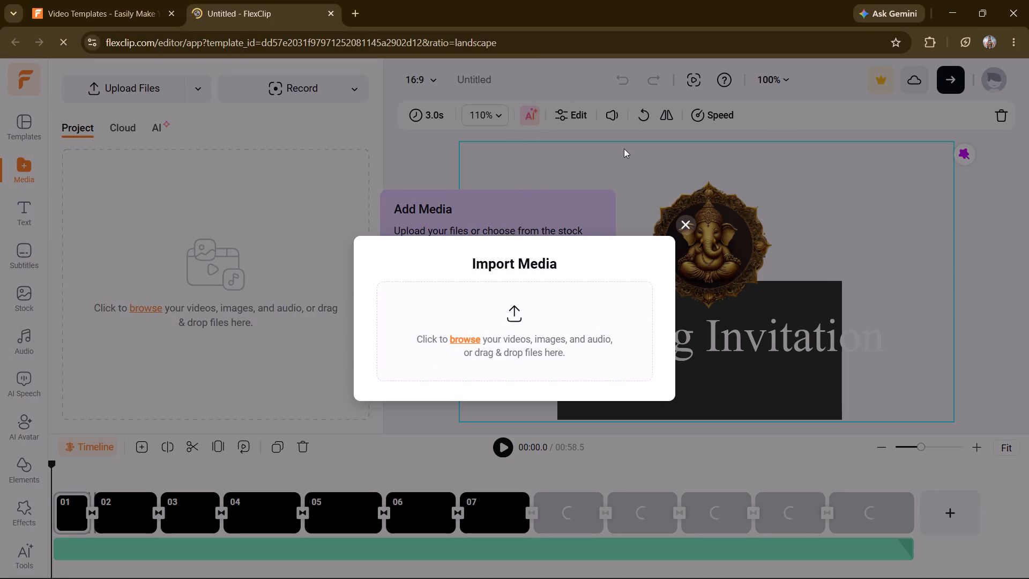
# Dismiss the media import window and skip the introductory tour.
pyautogui.click(689, 225)
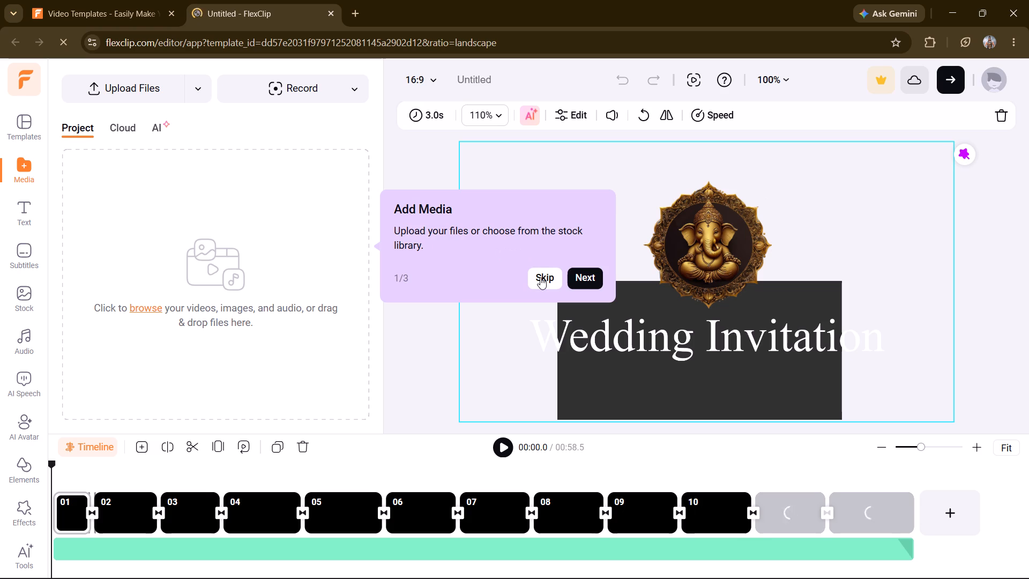
pyautogui.click(540, 277)
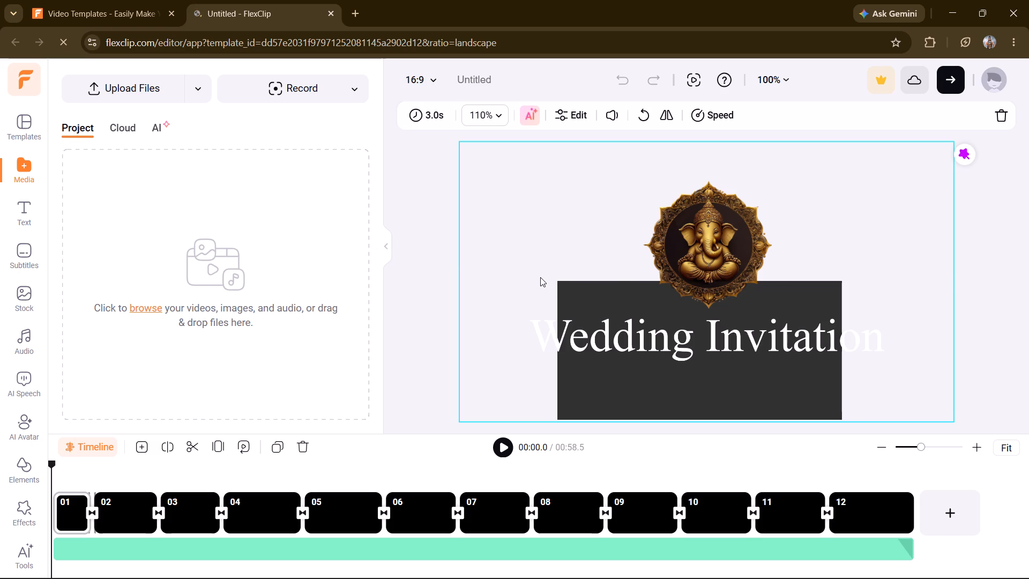
# Play back the first three scenes of the template to examine their animations and text.
pyautogui.click(501, 449)
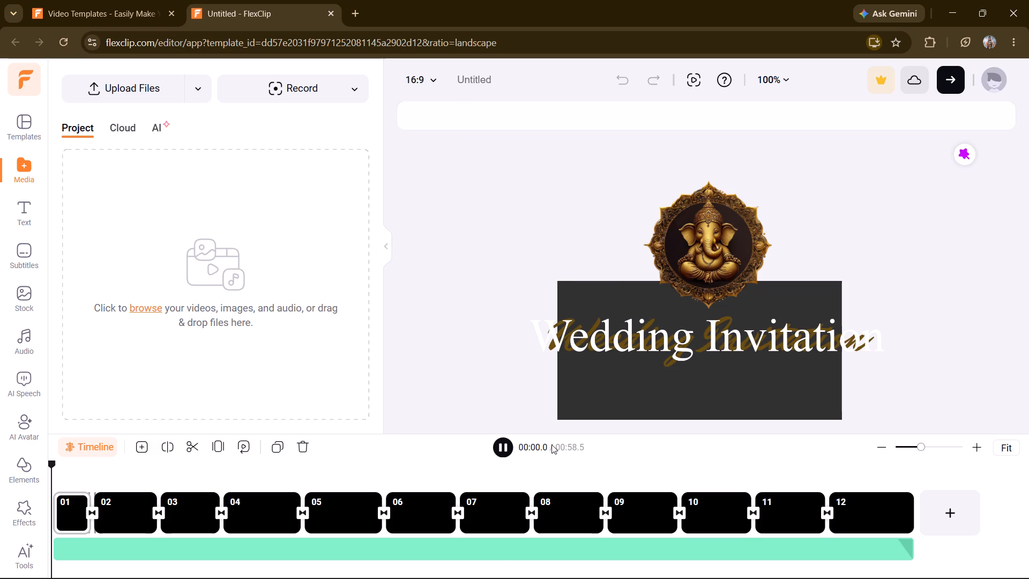
pyautogui.click(506, 448)
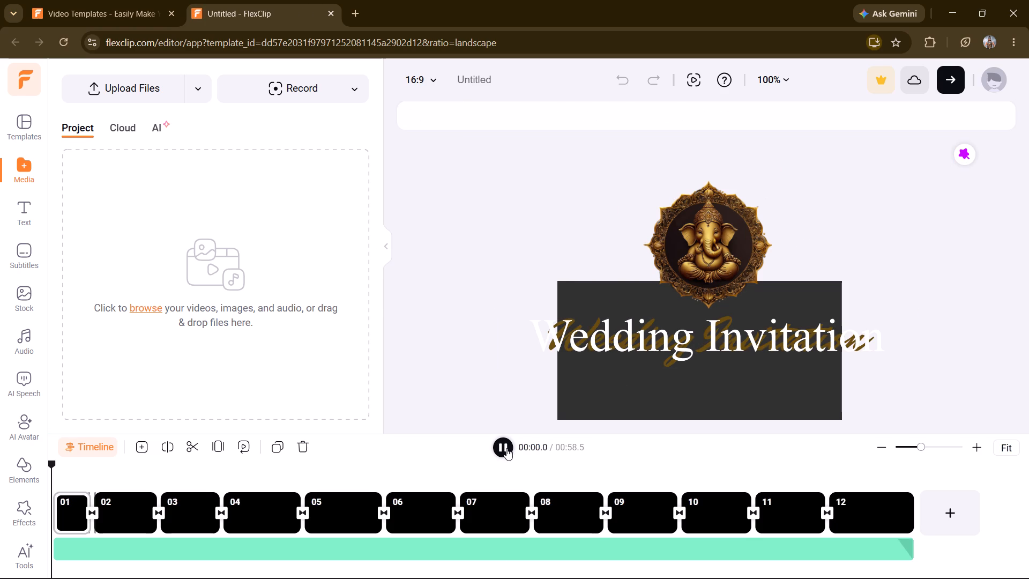
pyautogui.click(125, 519)
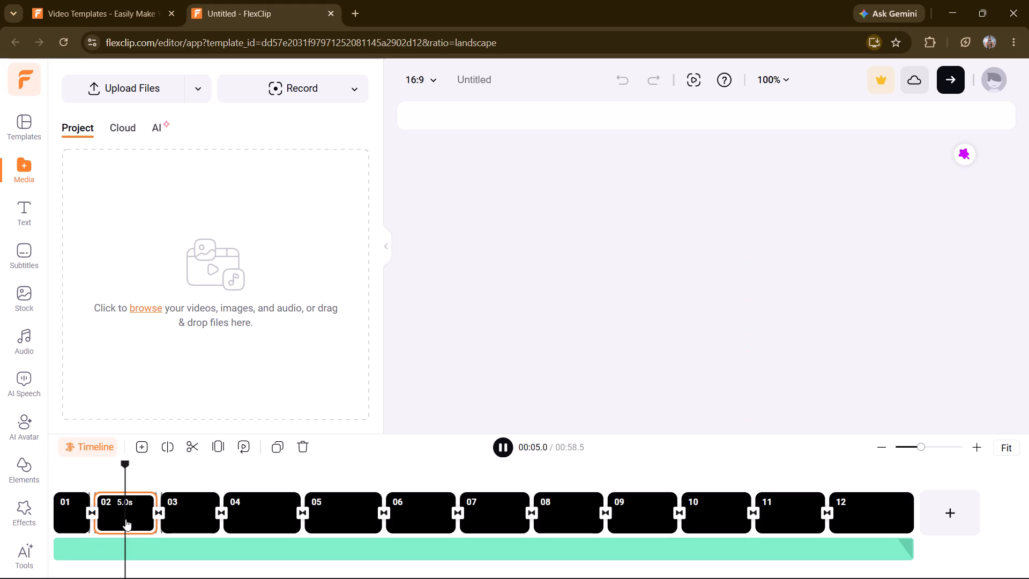
pyautogui.click(125, 519)
pyautogui.click(506, 440)
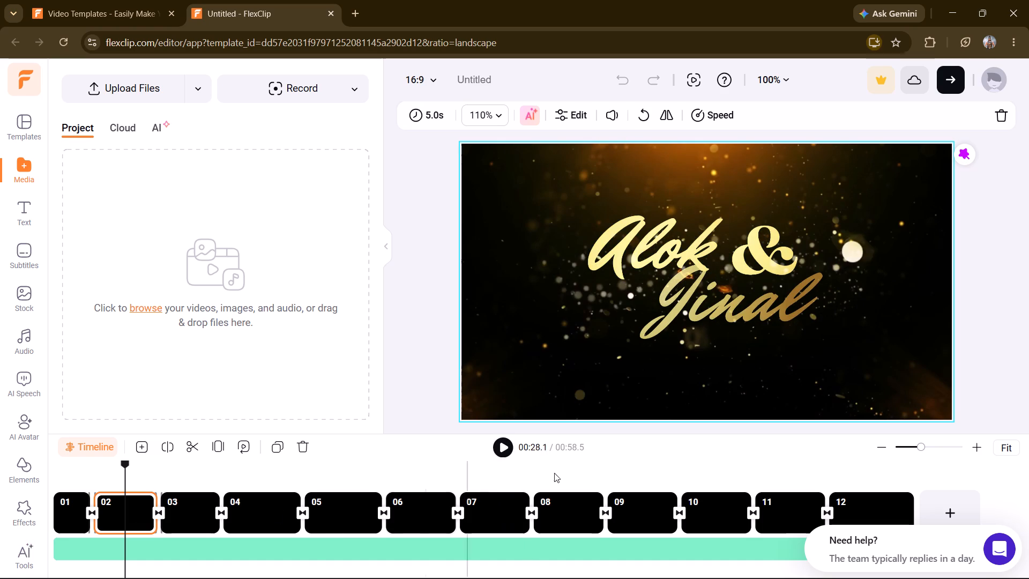
pyautogui.click(498, 440)
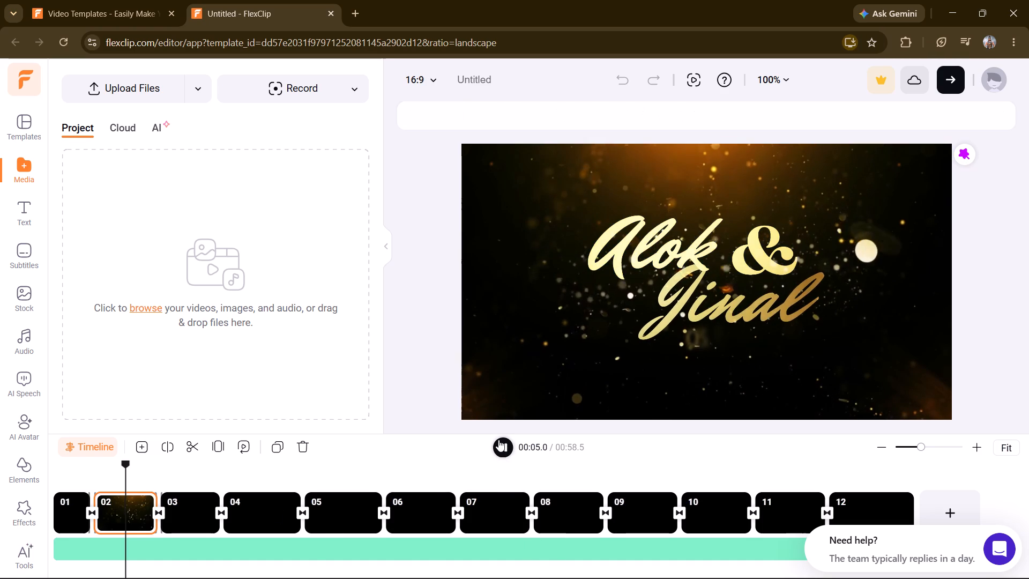
pyautogui.click(498, 440)
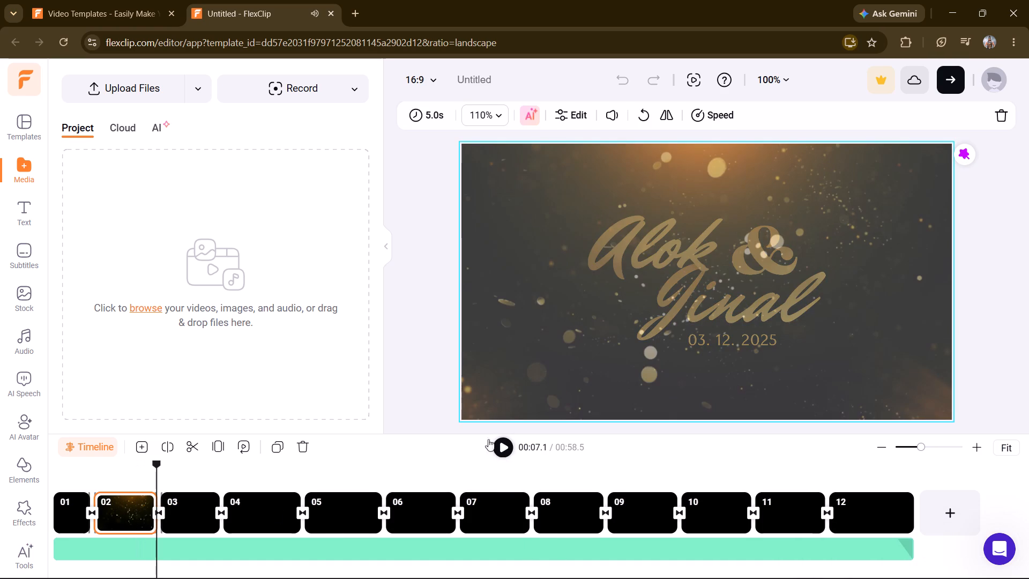
pyautogui.click(69, 521)
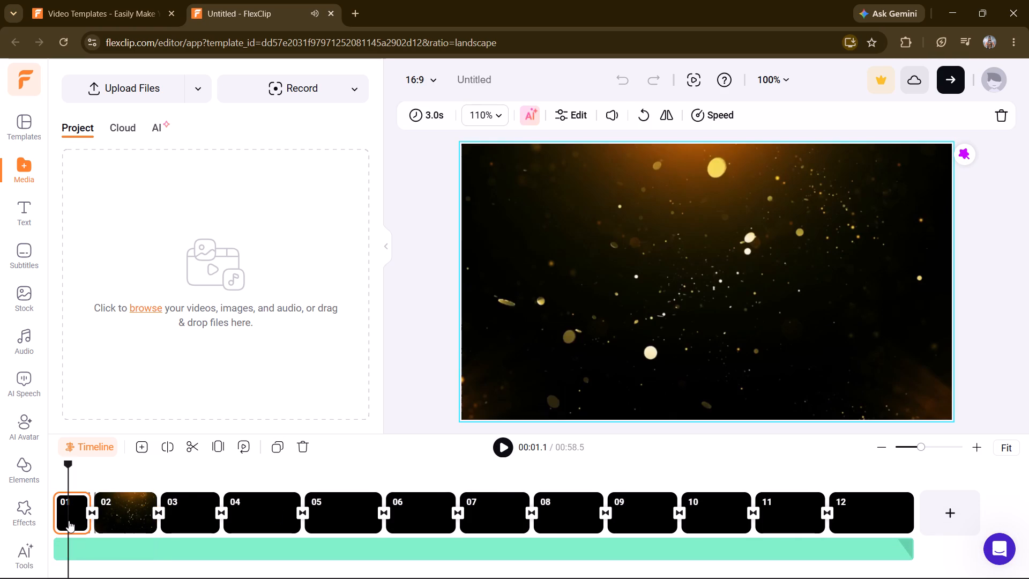
pyautogui.click(497, 443)
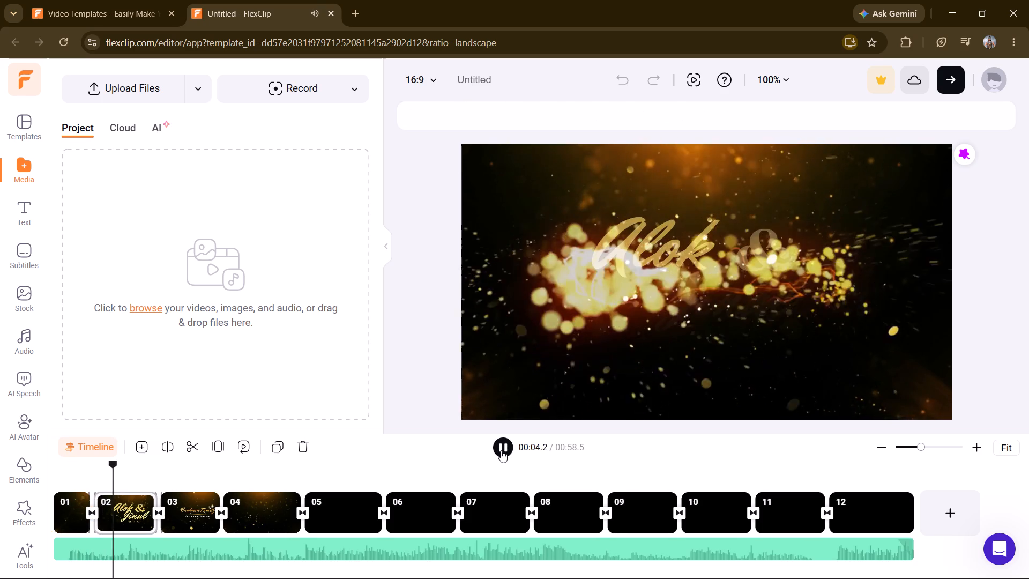
pyautogui.click(503, 450)
pyautogui.click(503, 450)
pyautogui.moveTo(503, 450); pyautogui.dragTo(635, 222)
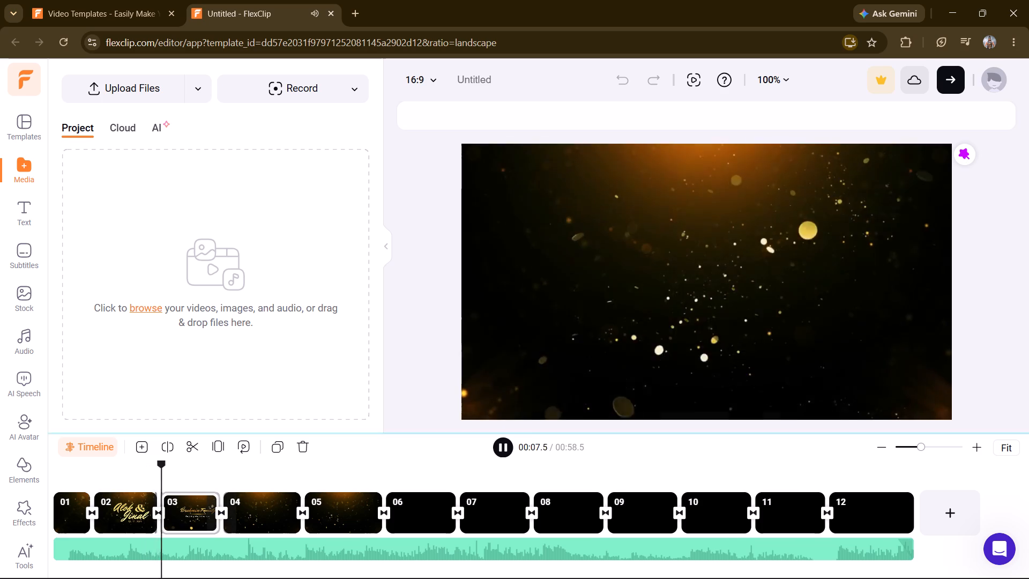
pyautogui.click(508, 449)
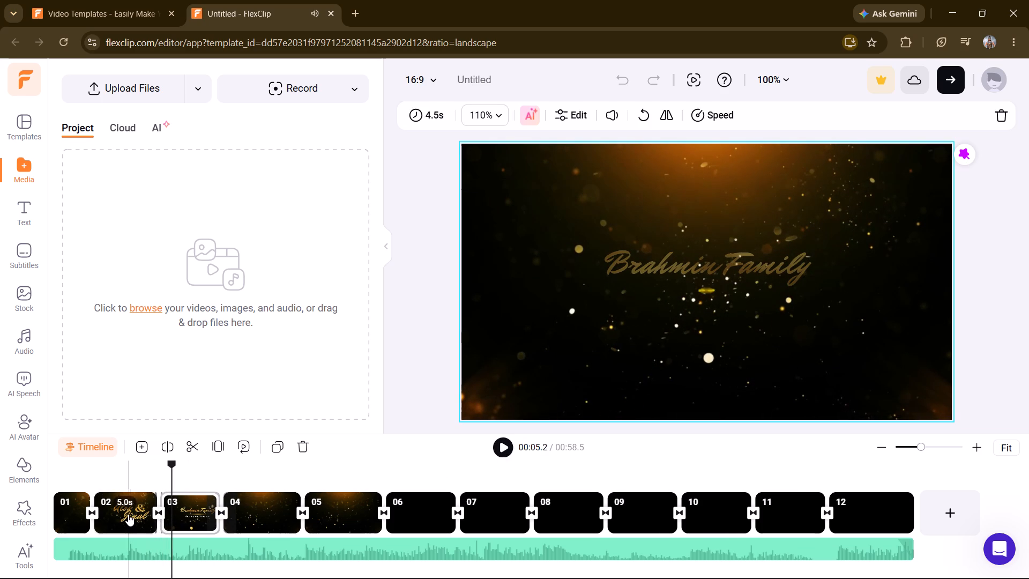
# In scene 02, replace the first name "Alok" with "pratap" followed by two spaces.
pyautogui.click(128, 514)
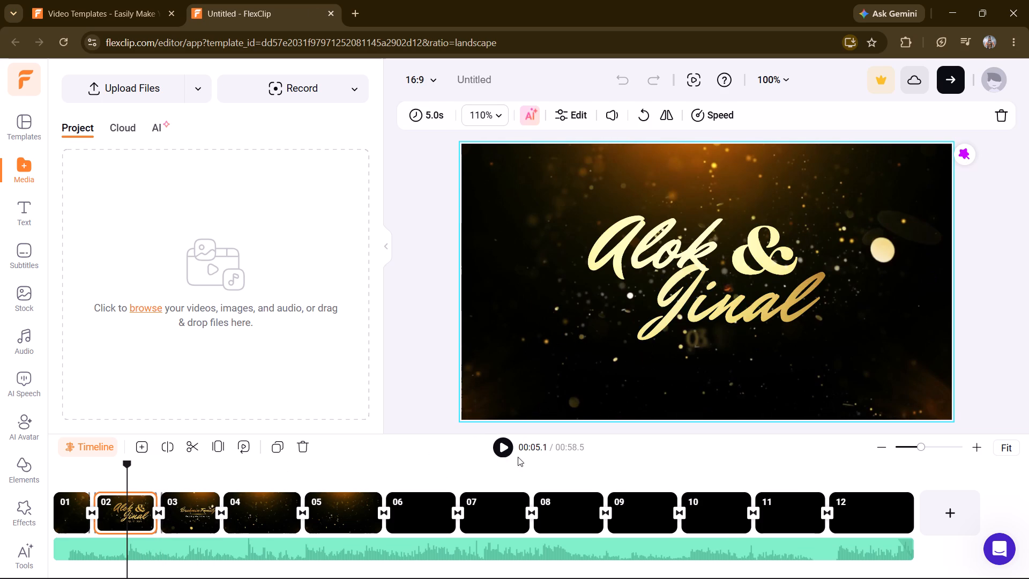
pyautogui.click(615, 253)
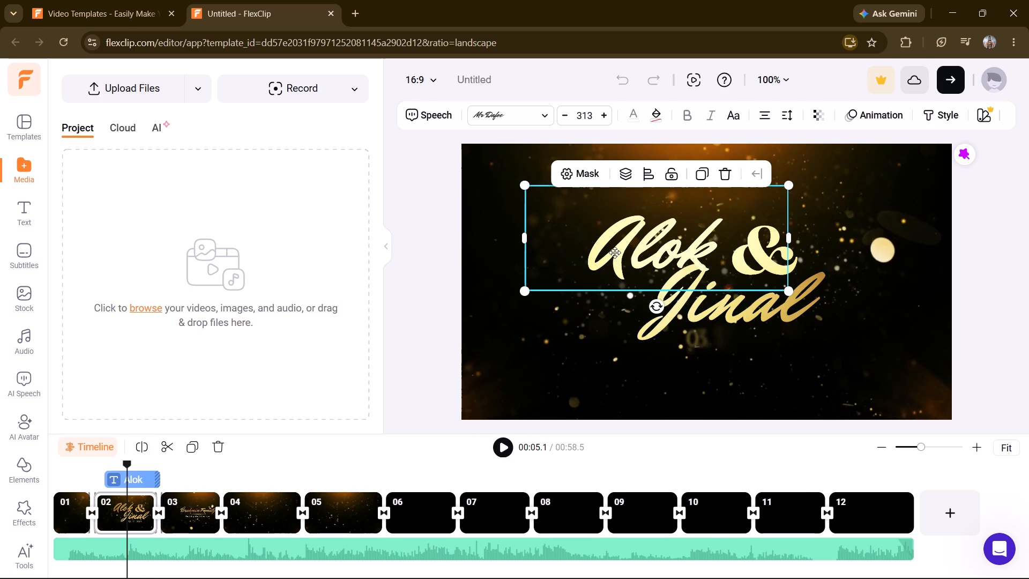
pyautogui.click(615, 253)
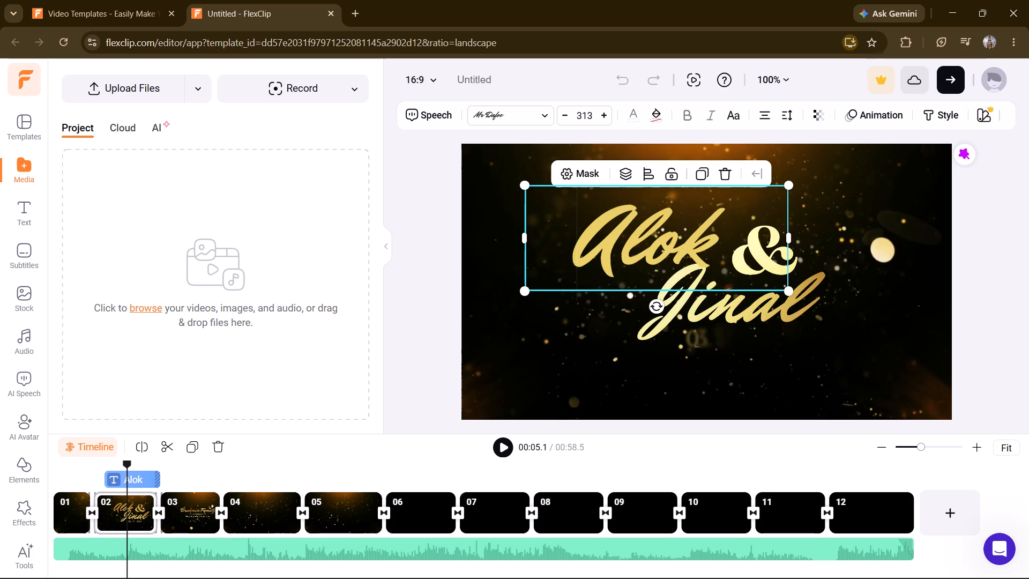
pyautogui.press('BackSpace')
pyautogui.press('BackSpace')
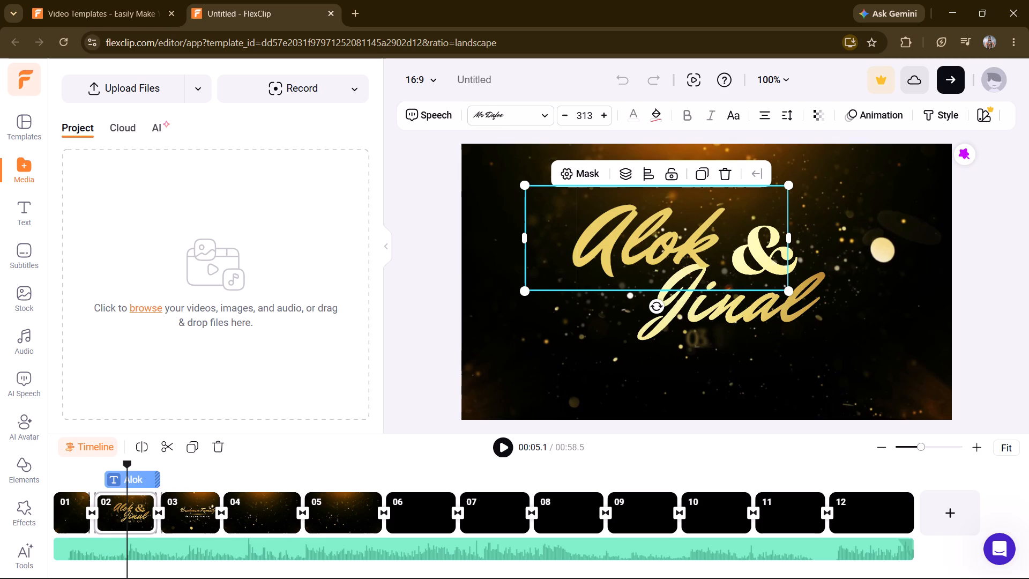
pyautogui.click(735, 236)
pyautogui.press('BackSpace')
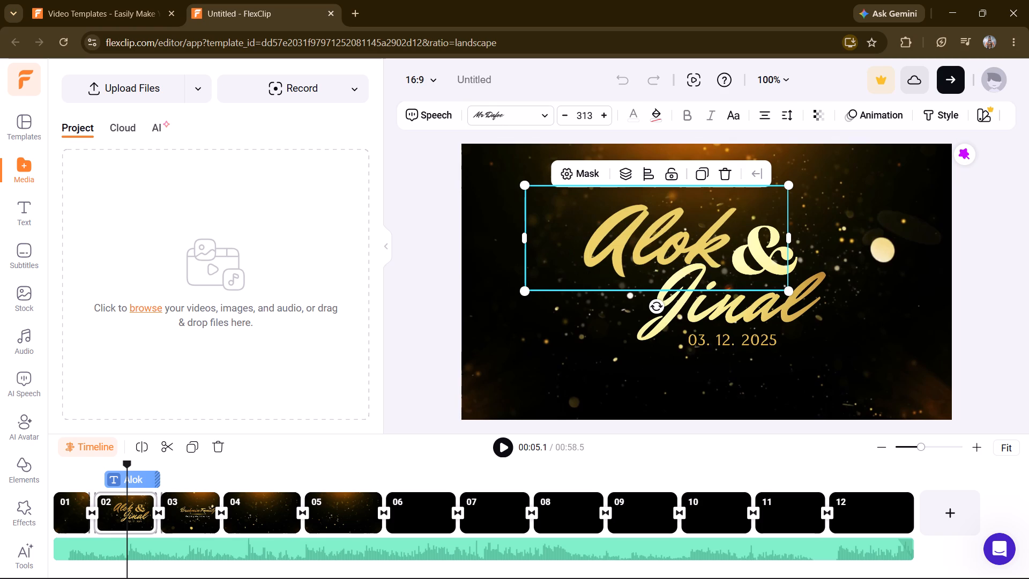
pyautogui.press('BackSpace')
pyautogui.press('BackSpace')
pyautogui.press('BackSpace')
pyautogui.press('BackSpace')
pyautogui.press('BackSpace')
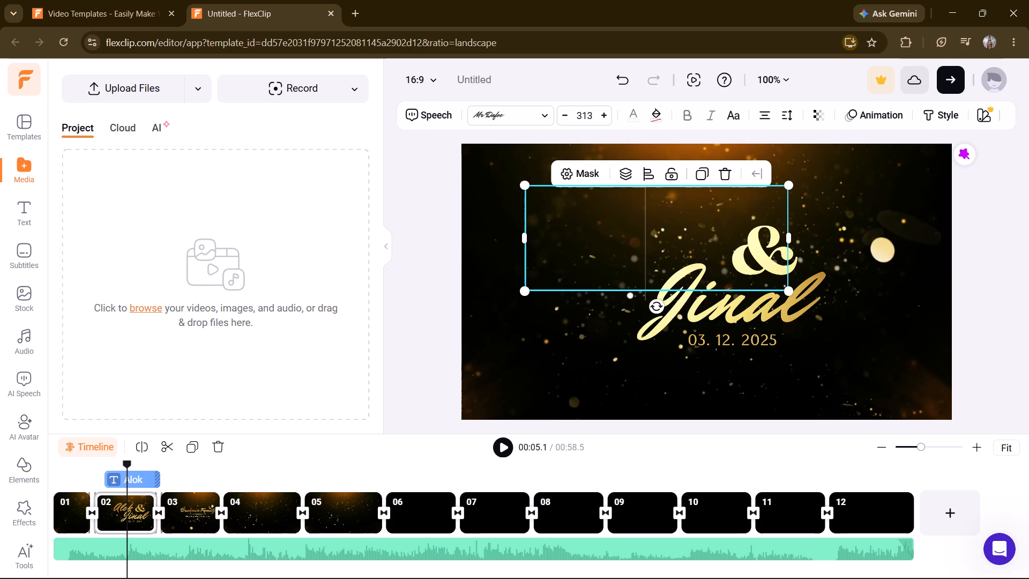
pyautogui.press('p')
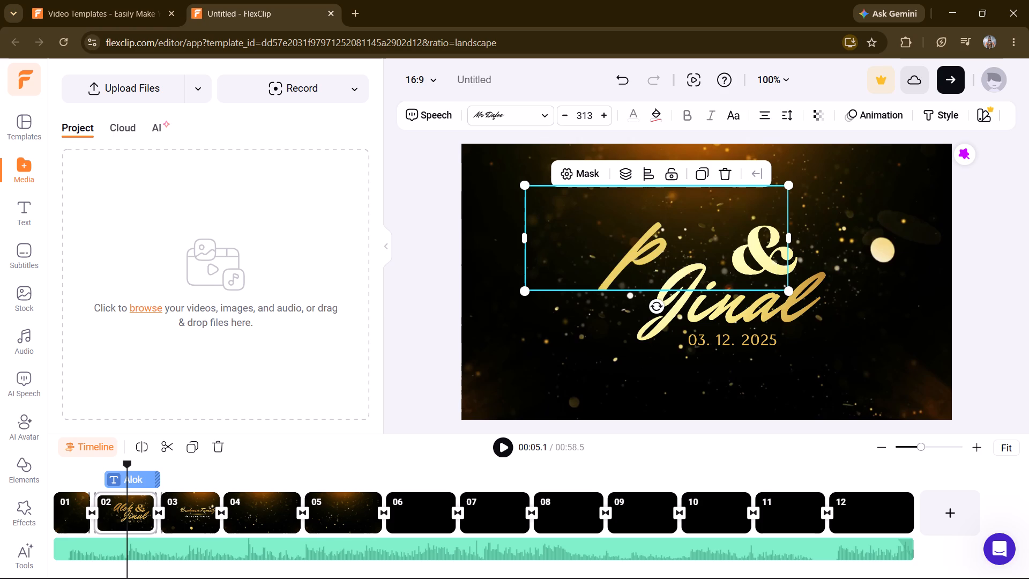
pyautogui.write('ratap')
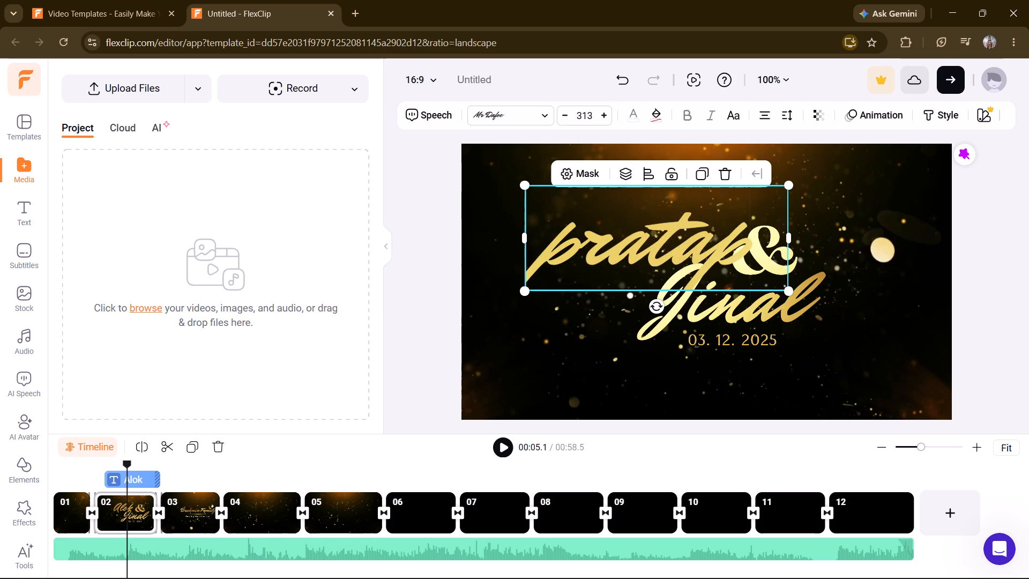
pyautogui.press('space')
pyautogui.press('space')
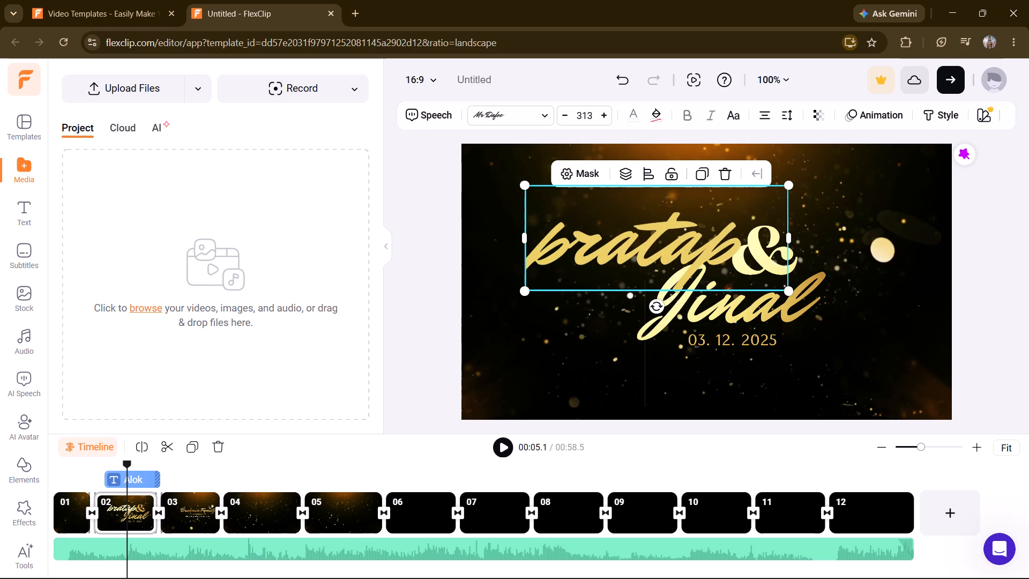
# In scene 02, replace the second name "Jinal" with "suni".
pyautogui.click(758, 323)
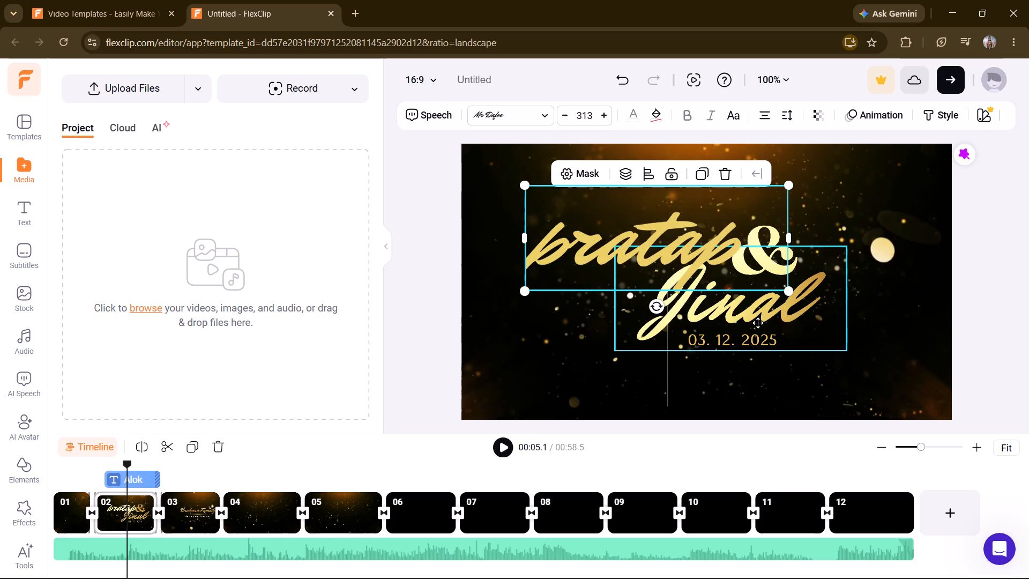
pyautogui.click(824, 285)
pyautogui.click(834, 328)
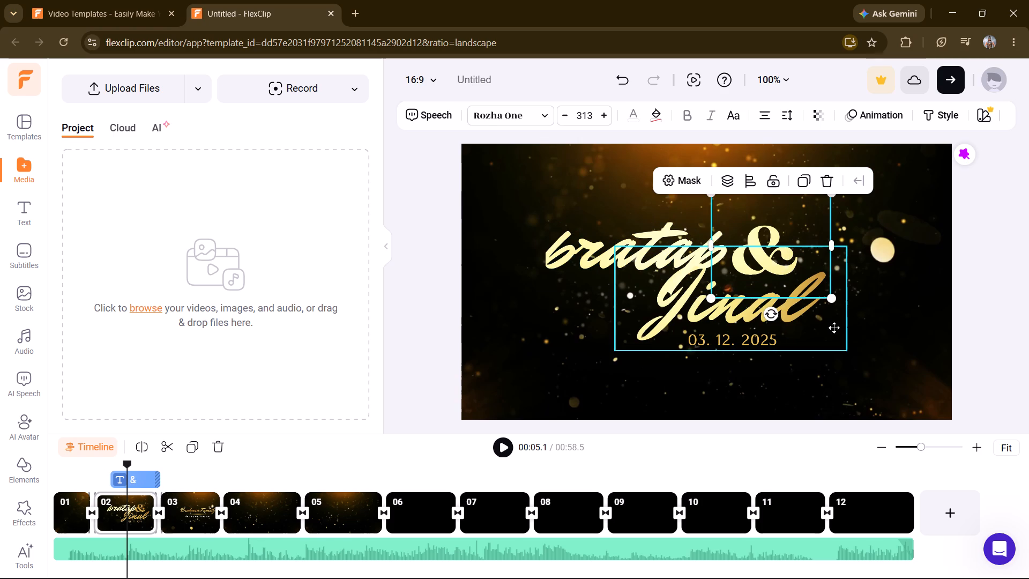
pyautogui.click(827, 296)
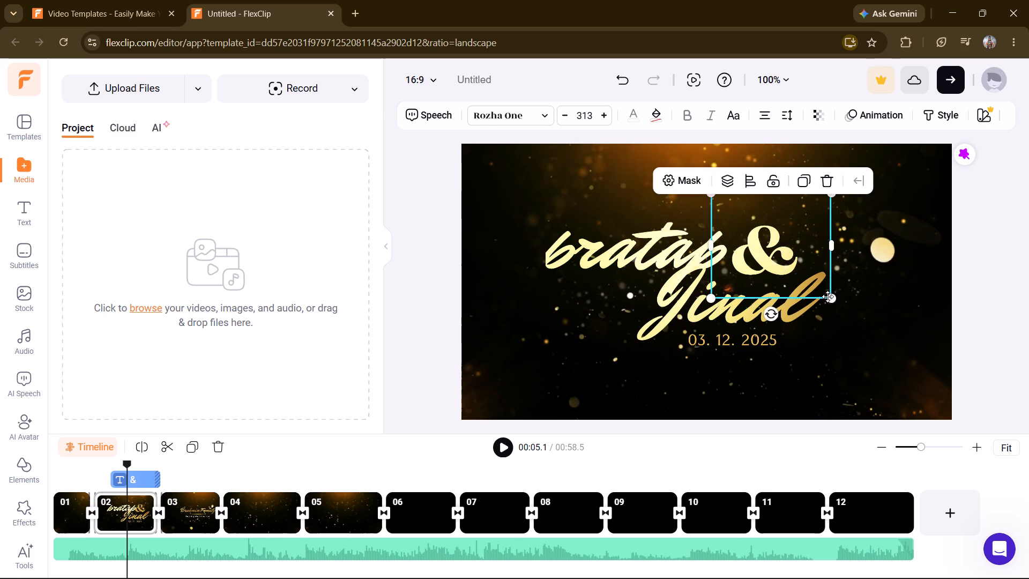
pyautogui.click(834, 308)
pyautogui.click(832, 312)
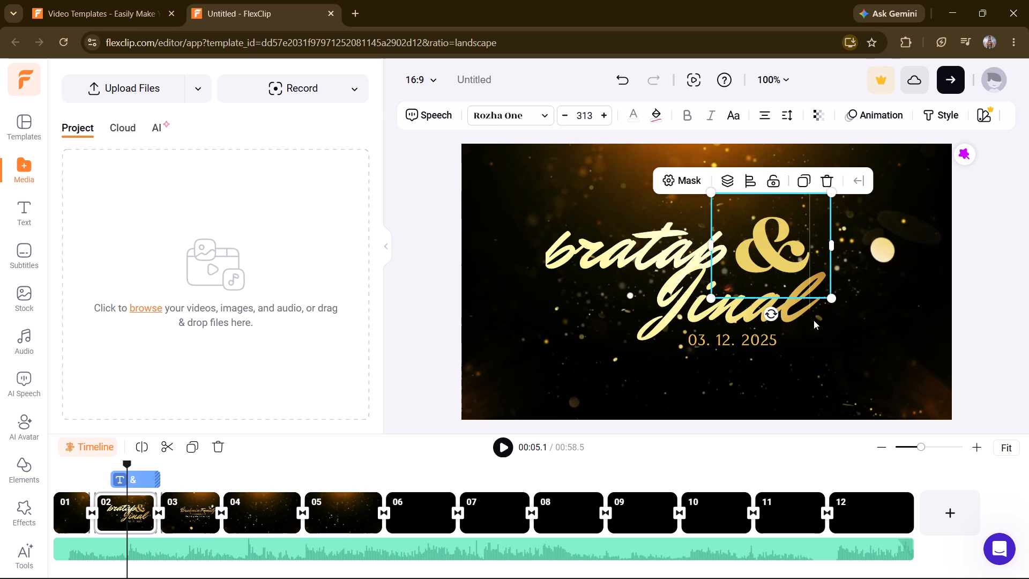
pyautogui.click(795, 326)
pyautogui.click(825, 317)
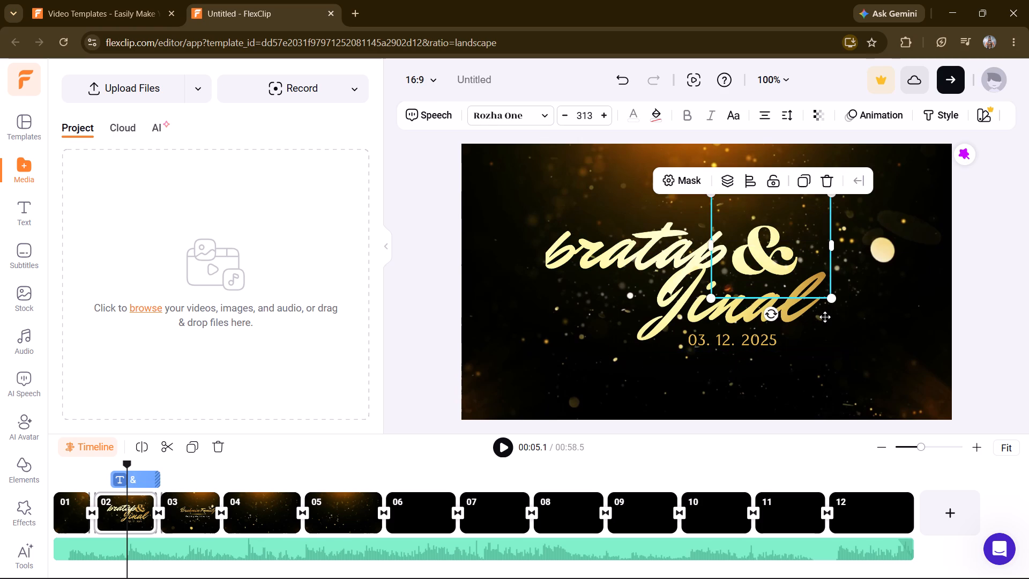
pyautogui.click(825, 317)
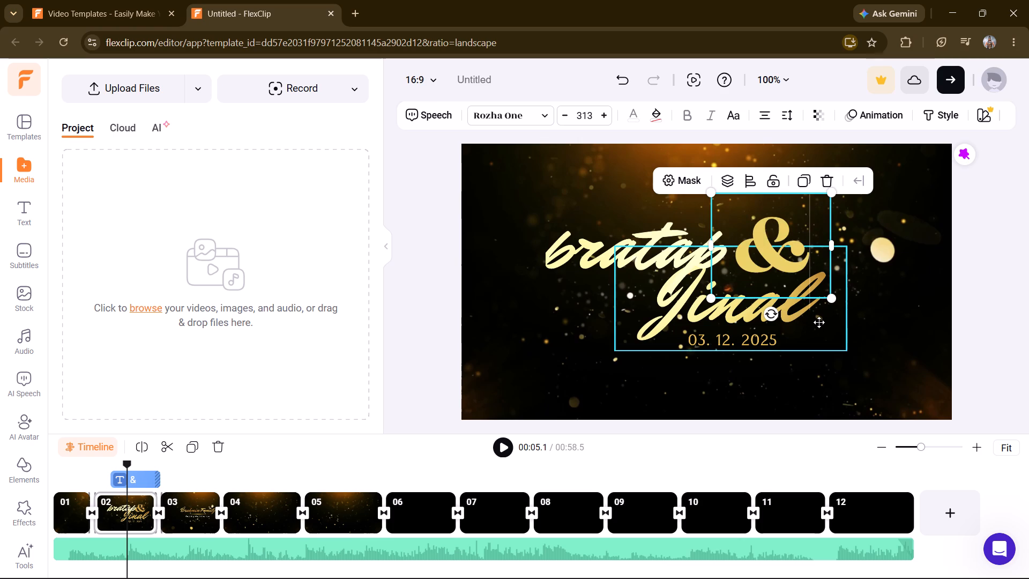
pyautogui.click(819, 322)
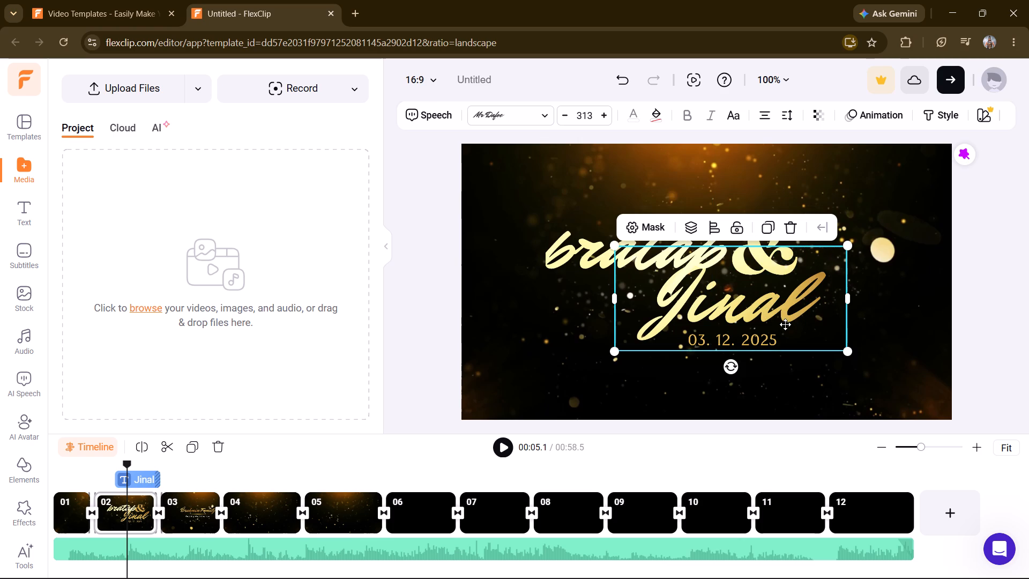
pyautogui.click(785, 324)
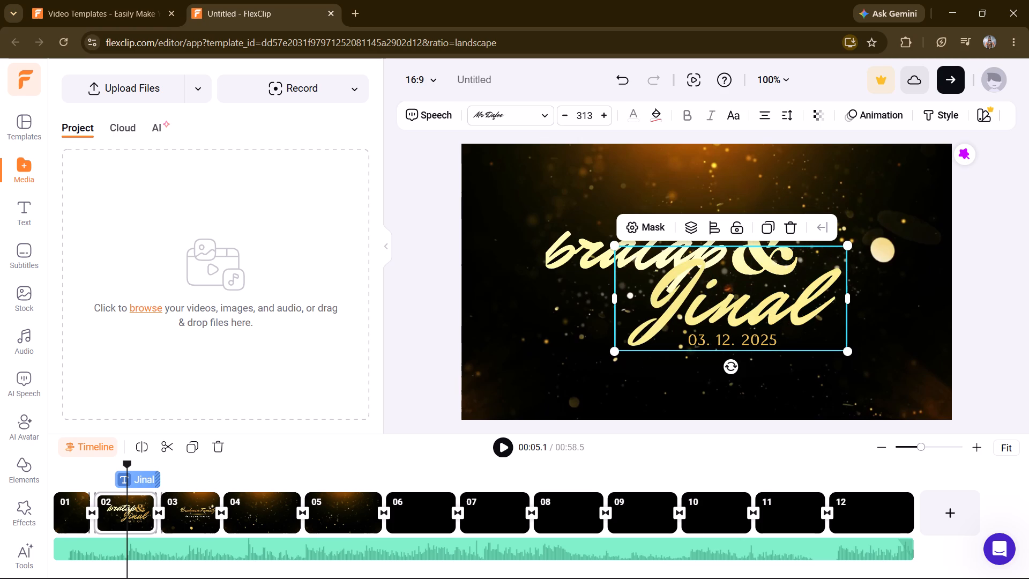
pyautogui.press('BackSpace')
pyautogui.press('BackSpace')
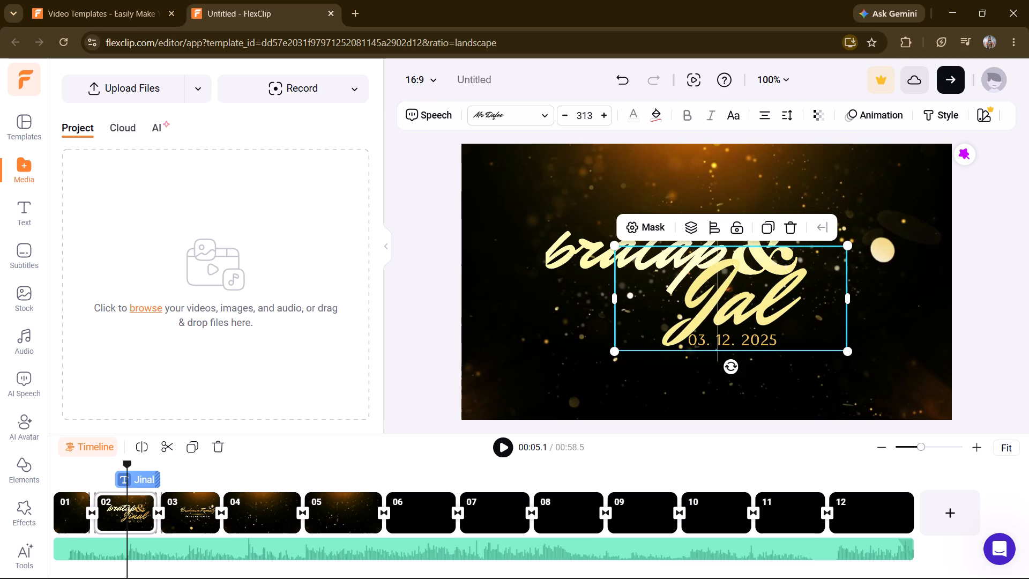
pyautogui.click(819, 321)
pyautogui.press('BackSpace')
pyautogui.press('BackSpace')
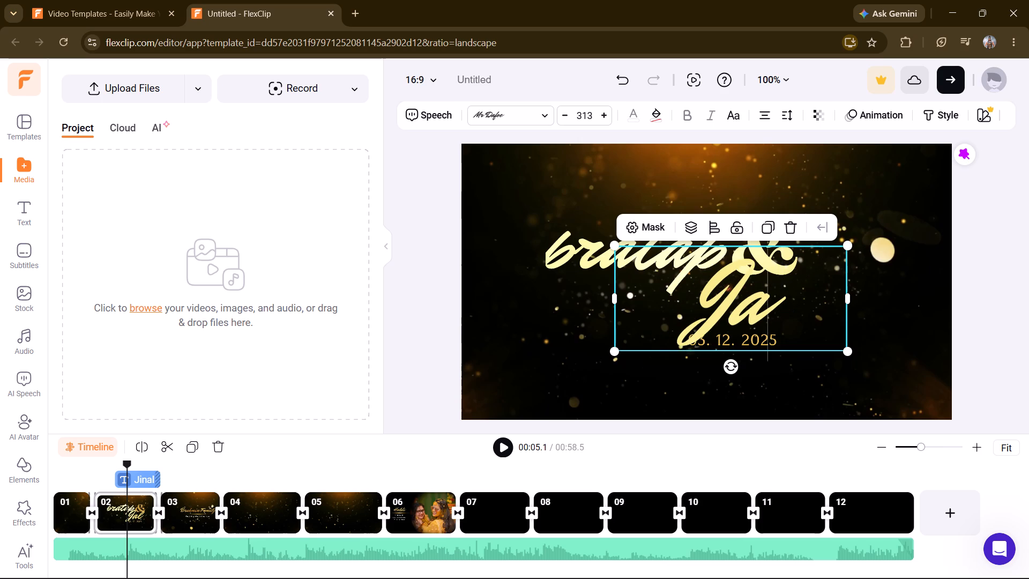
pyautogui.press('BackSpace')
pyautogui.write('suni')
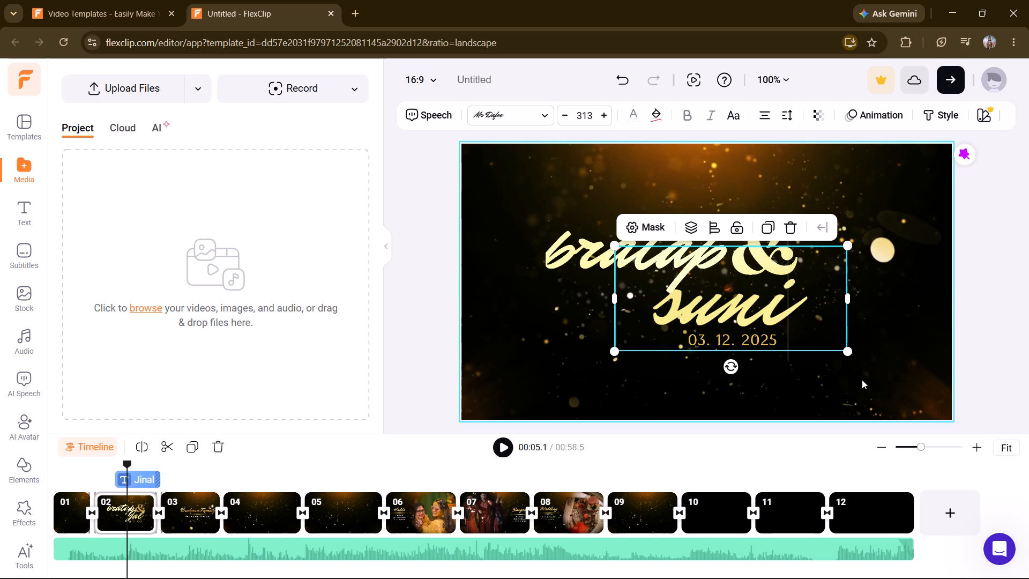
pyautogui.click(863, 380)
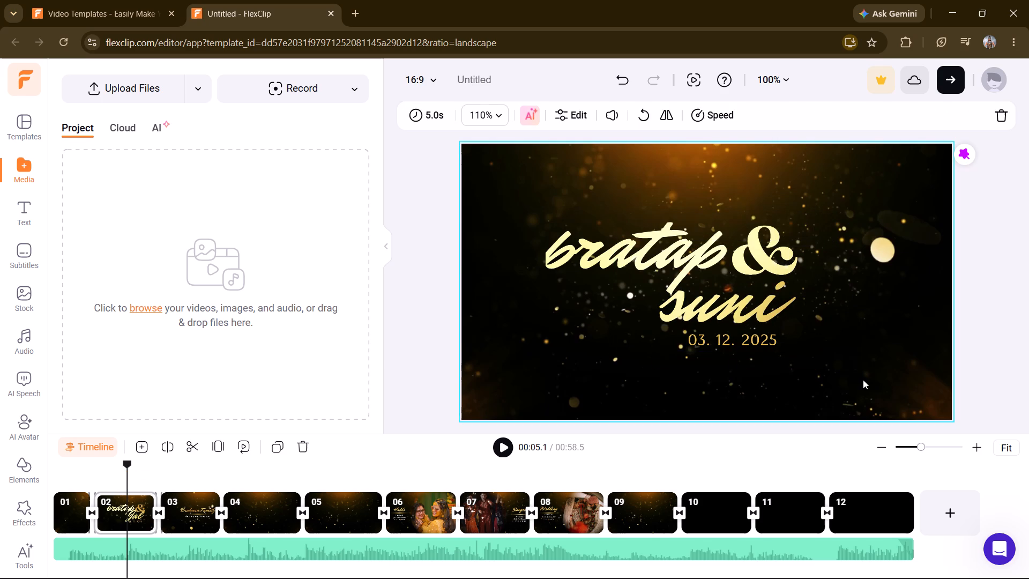
# Shift the "&" and the name "pratap" to the right in scene 02, leaving a clear gap between them.
pyautogui.click(540, 262)
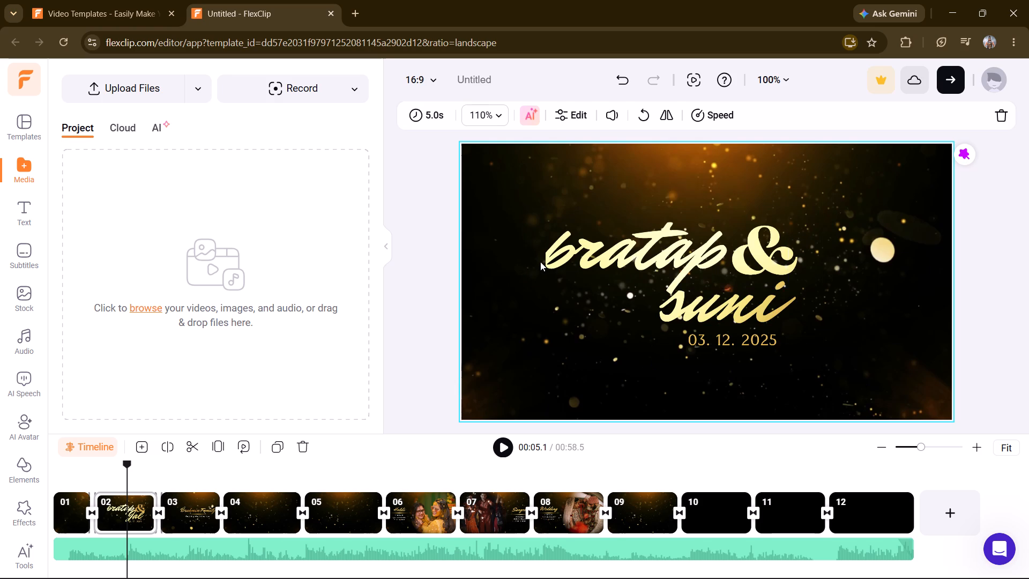
pyautogui.click(547, 260)
pyautogui.click(602, 262)
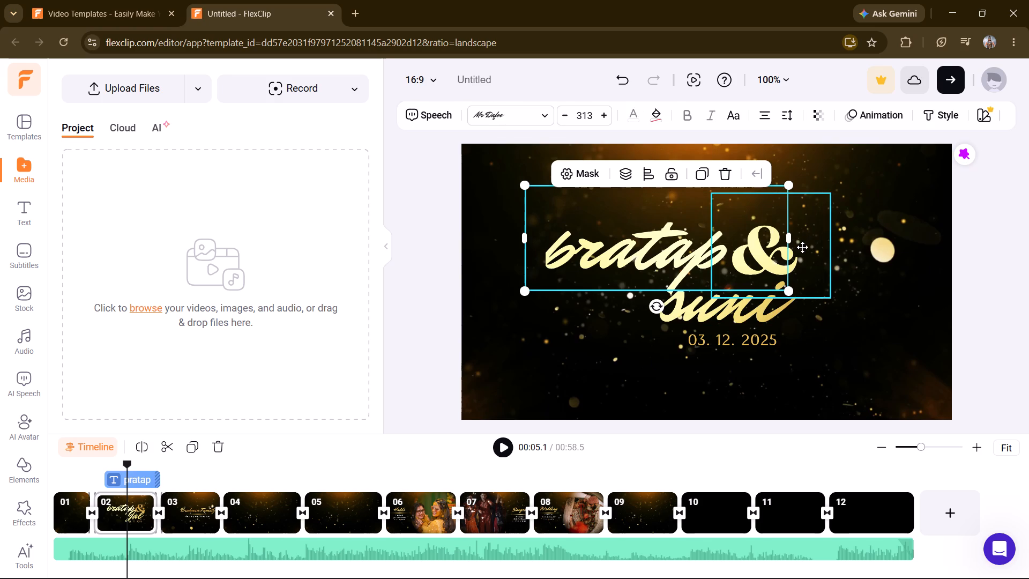
pyautogui.moveTo(788, 237); pyautogui.dragTo(815, 235)
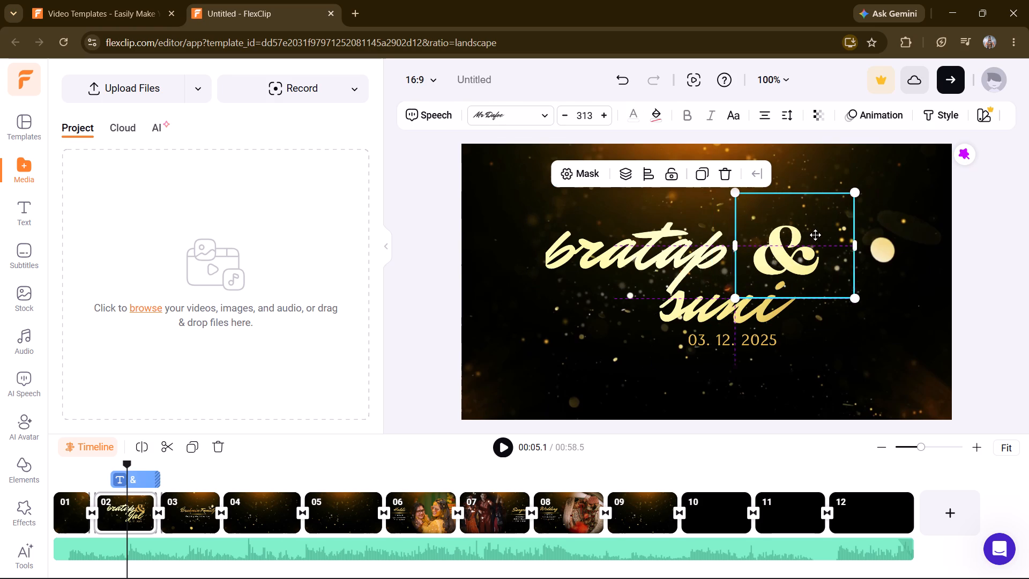
pyautogui.moveTo(815, 235); pyautogui.dragTo(825, 233)
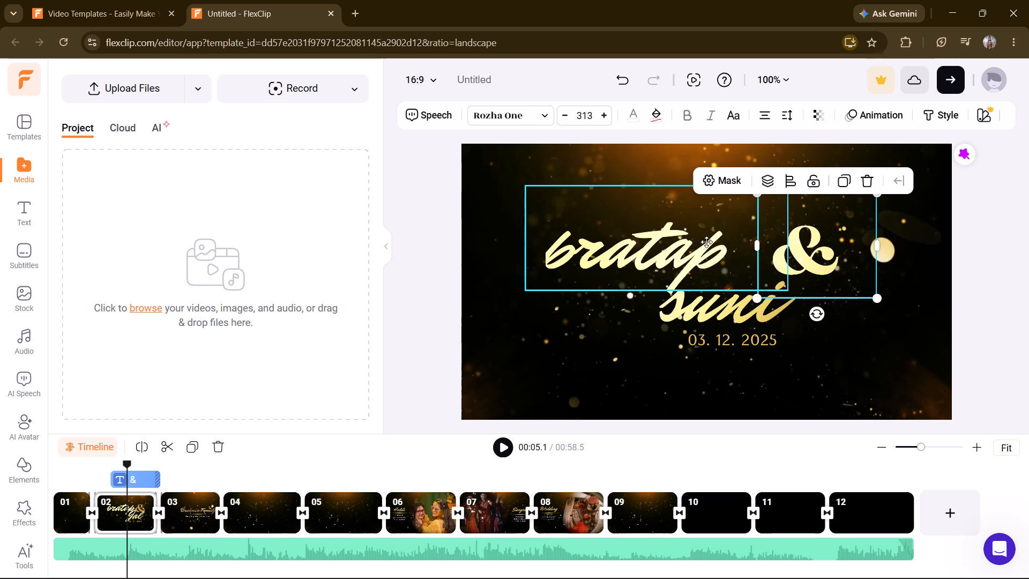
pyautogui.moveTo(756, 247); pyautogui.dragTo(785, 244)
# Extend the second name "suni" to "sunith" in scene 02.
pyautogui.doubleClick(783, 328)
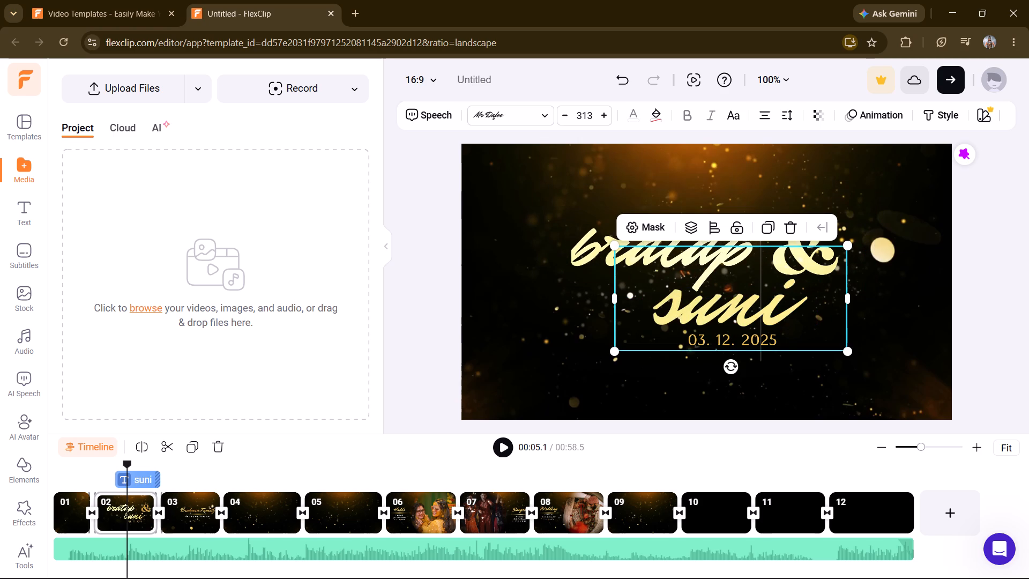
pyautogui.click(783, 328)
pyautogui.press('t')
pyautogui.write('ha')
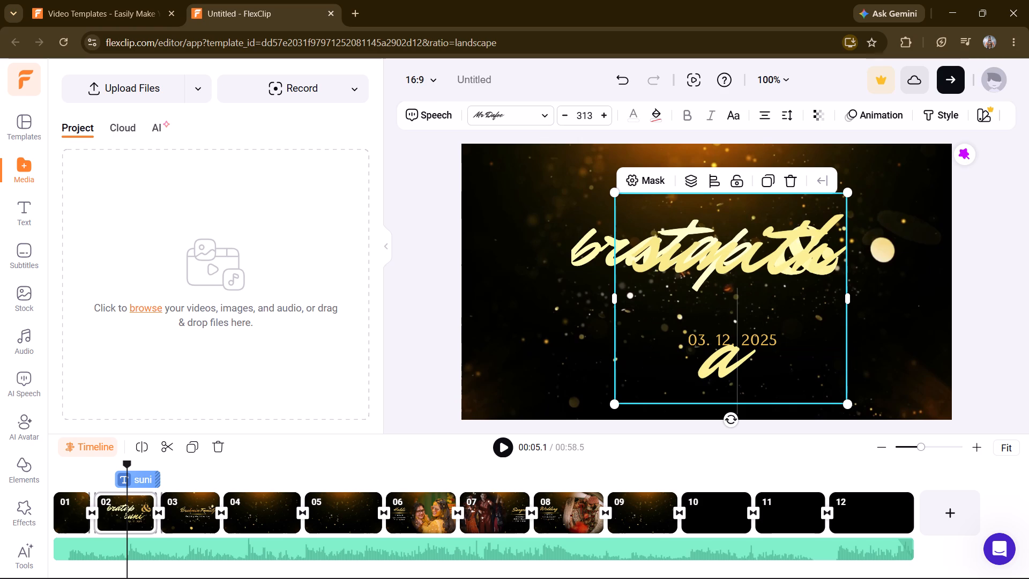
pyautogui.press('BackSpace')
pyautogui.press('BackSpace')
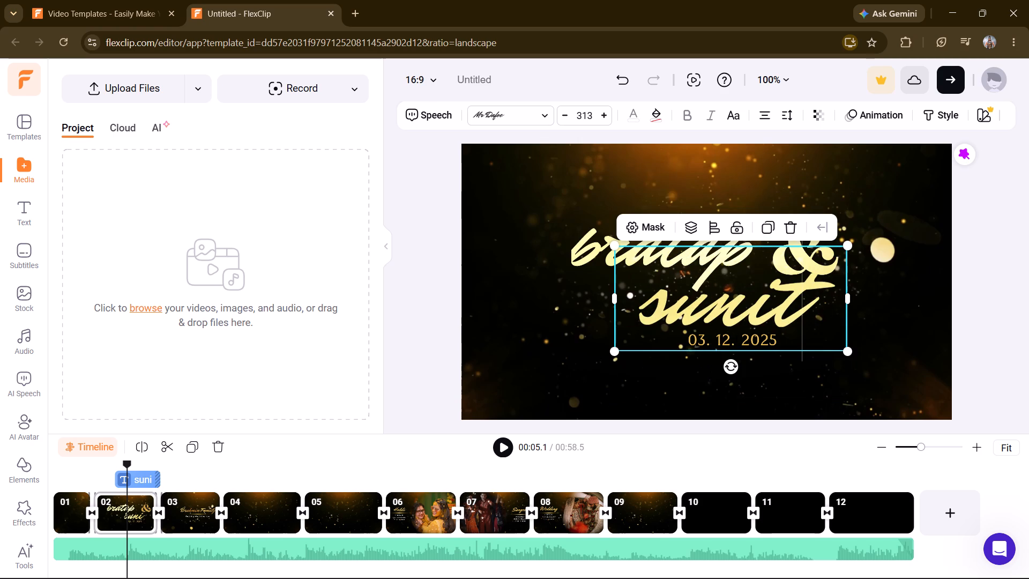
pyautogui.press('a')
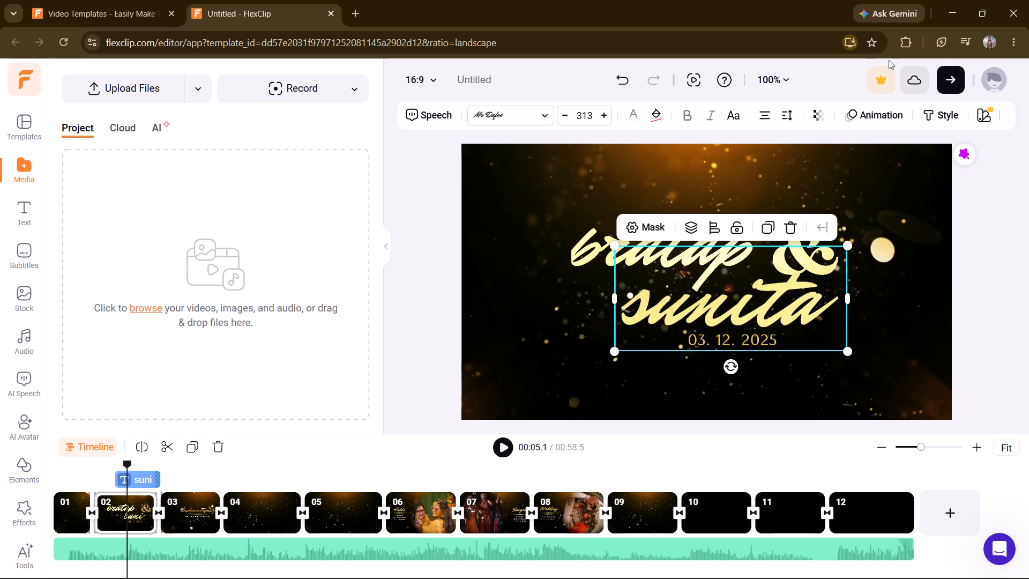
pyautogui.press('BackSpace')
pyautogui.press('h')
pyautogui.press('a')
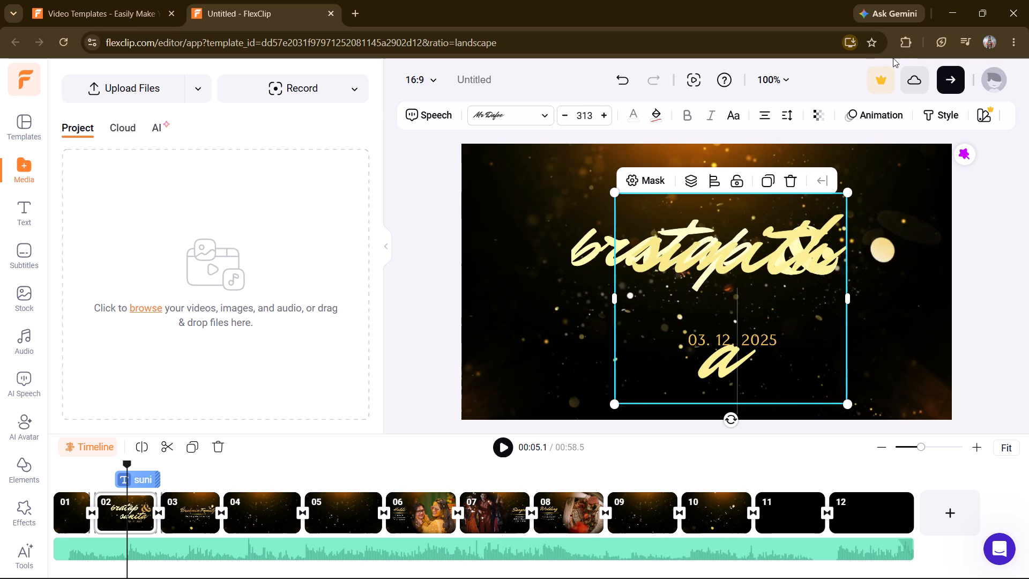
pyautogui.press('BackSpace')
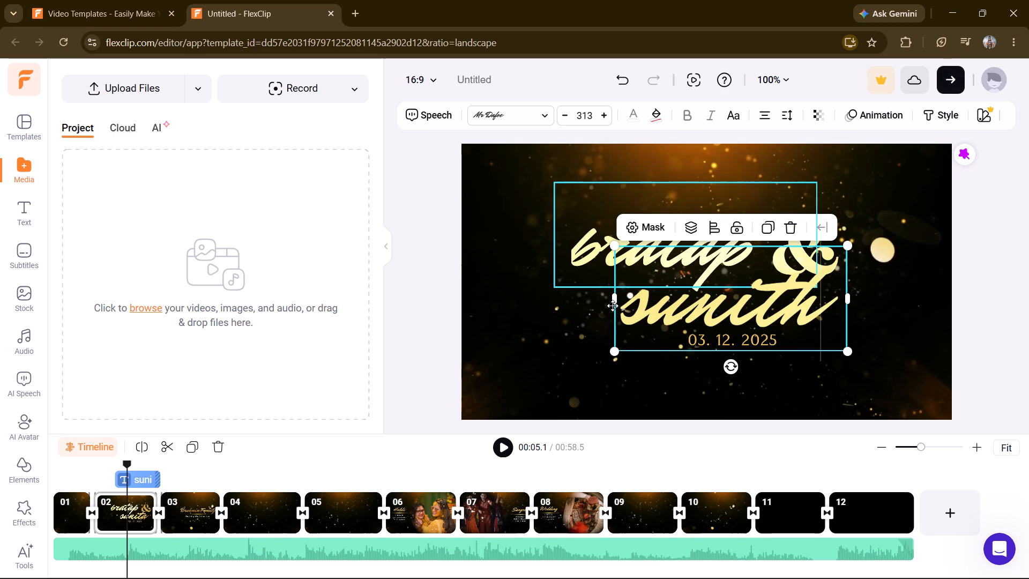
# Move "pratap" slightly up and left in scene 02 and bring the "&" up close beside it.
pyautogui.moveTo(615, 298); pyautogui.dragTo(605, 306)
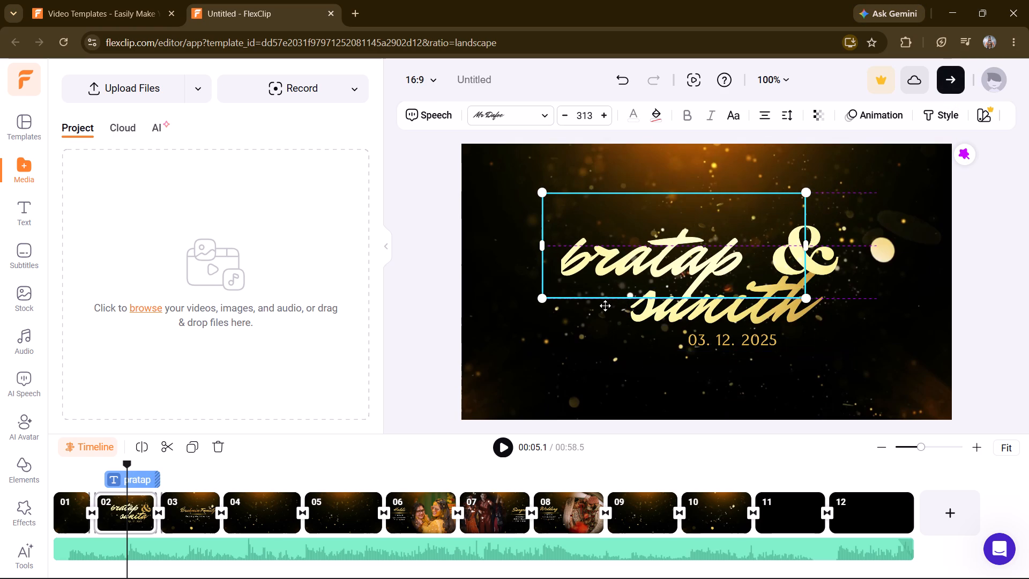
pyautogui.moveTo(605, 306); pyautogui.dragTo(595, 289)
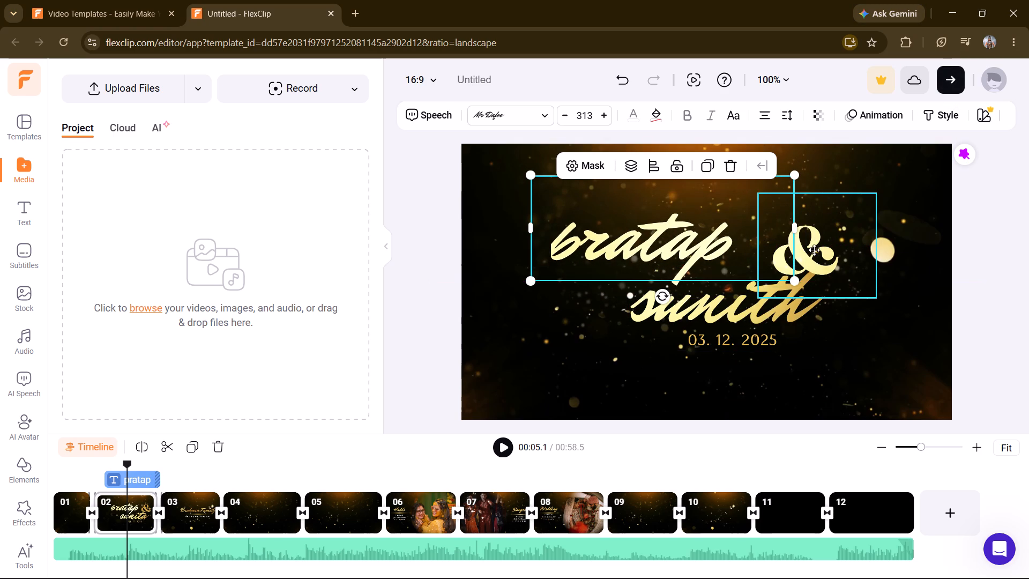
pyautogui.moveTo(816, 250); pyautogui.dragTo(786, 239)
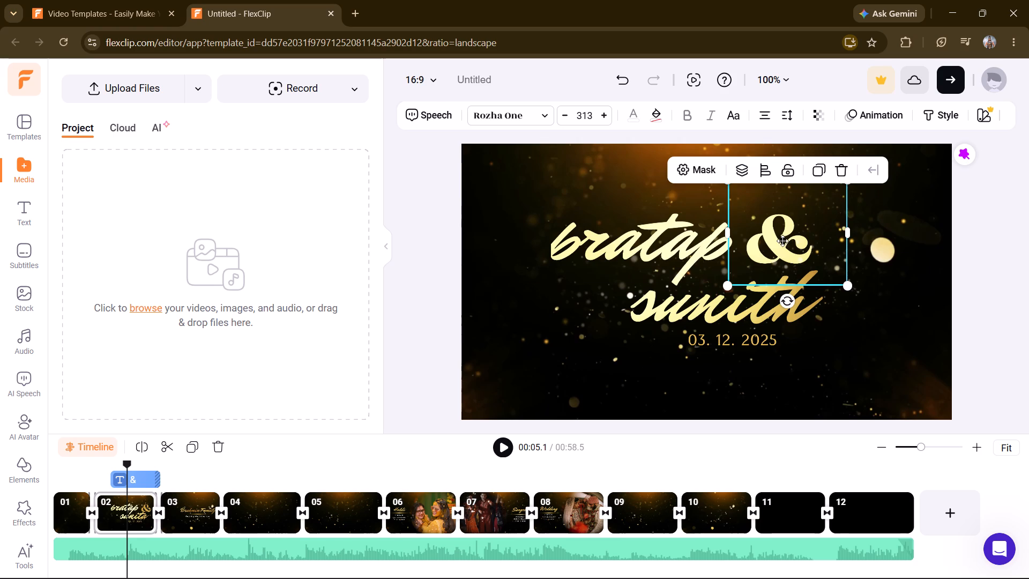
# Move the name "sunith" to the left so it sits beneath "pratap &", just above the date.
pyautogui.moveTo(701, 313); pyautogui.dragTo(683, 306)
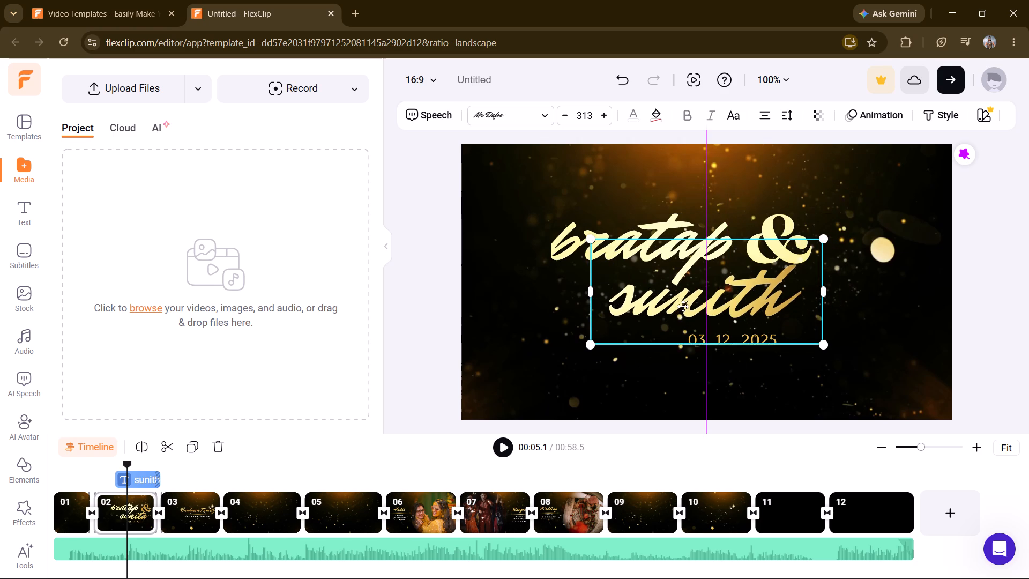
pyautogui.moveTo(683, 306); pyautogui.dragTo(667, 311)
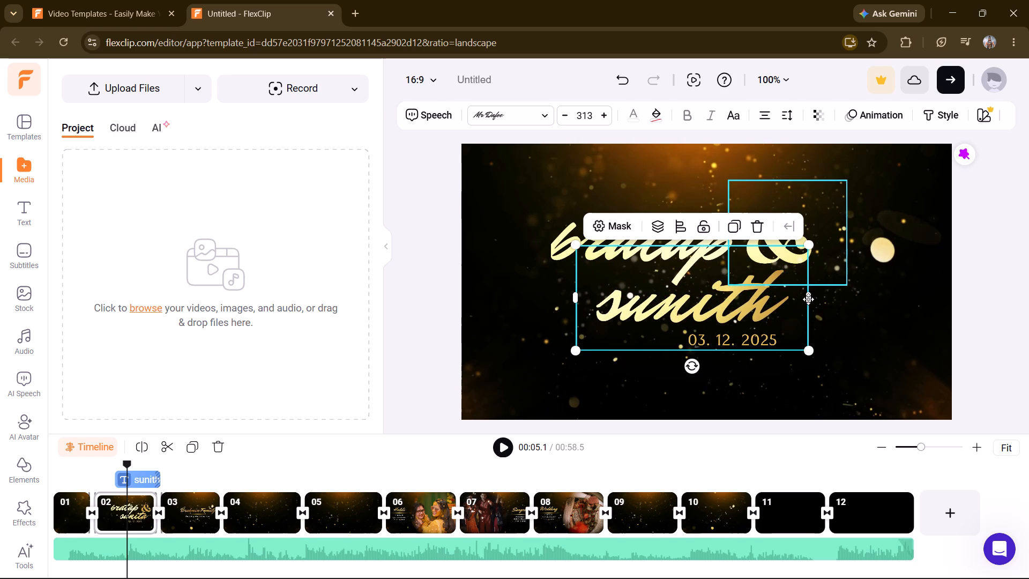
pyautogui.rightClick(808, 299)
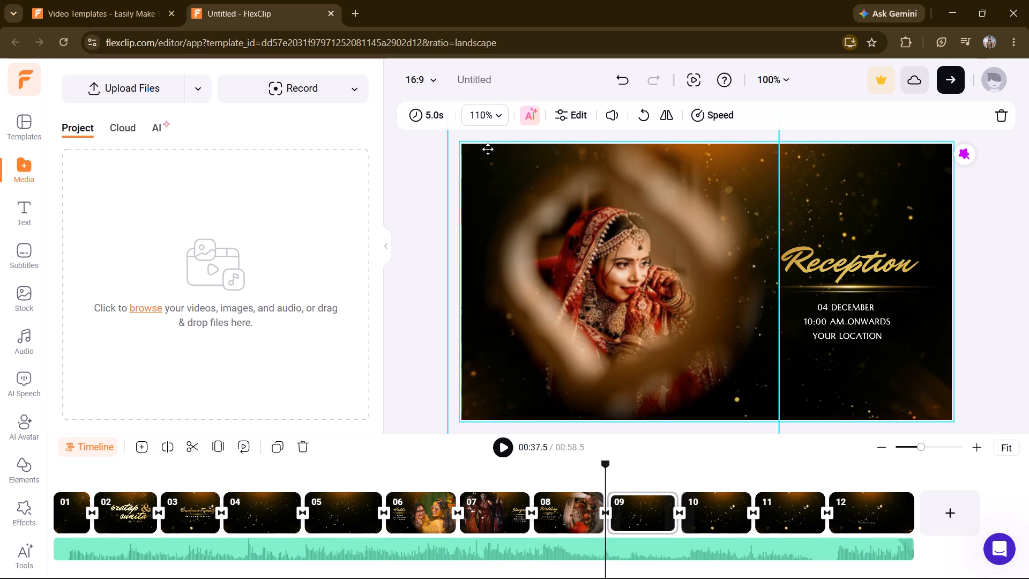
# Return to scene 02 and delete the "sunith" text element.
pyautogui.click(115, 512)
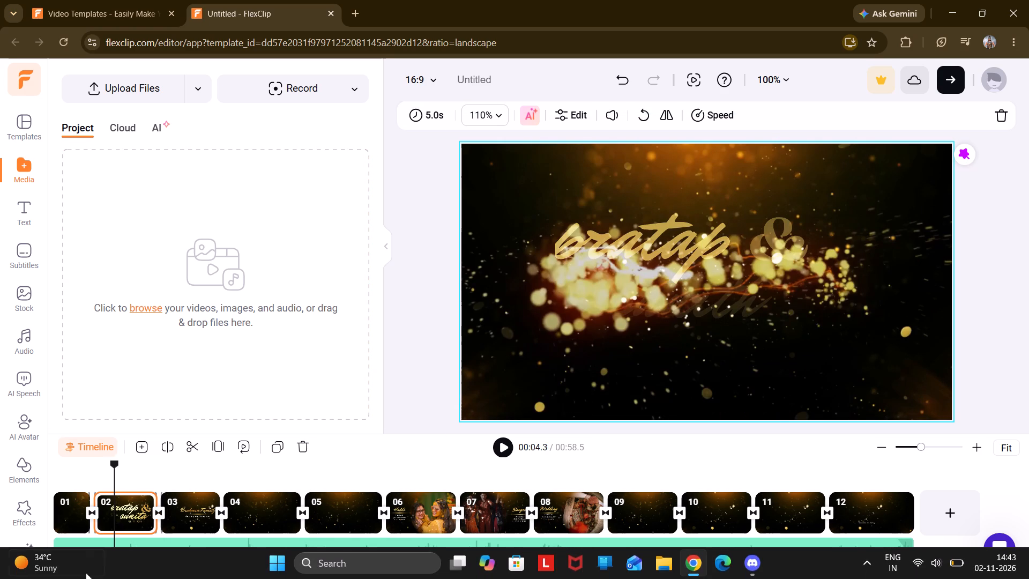
pyautogui.click(140, 486)
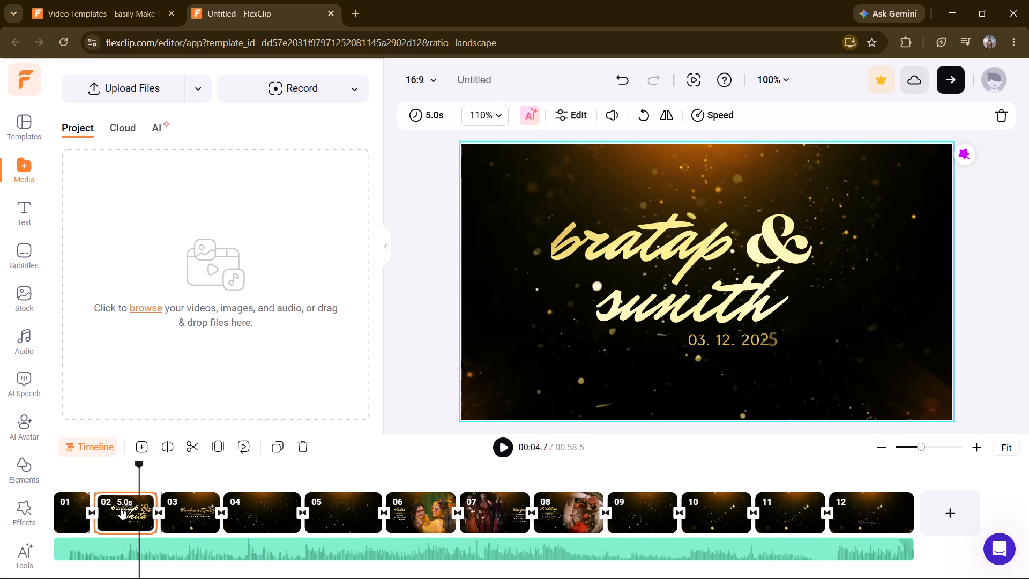
pyautogui.click(125, 509)
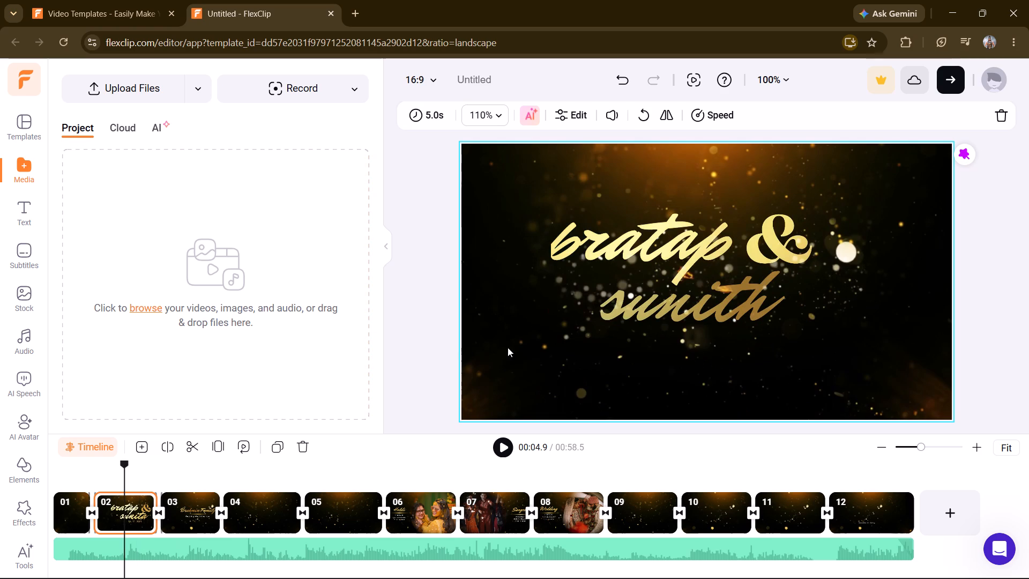
pyautogui.doubleClick(727, 352)
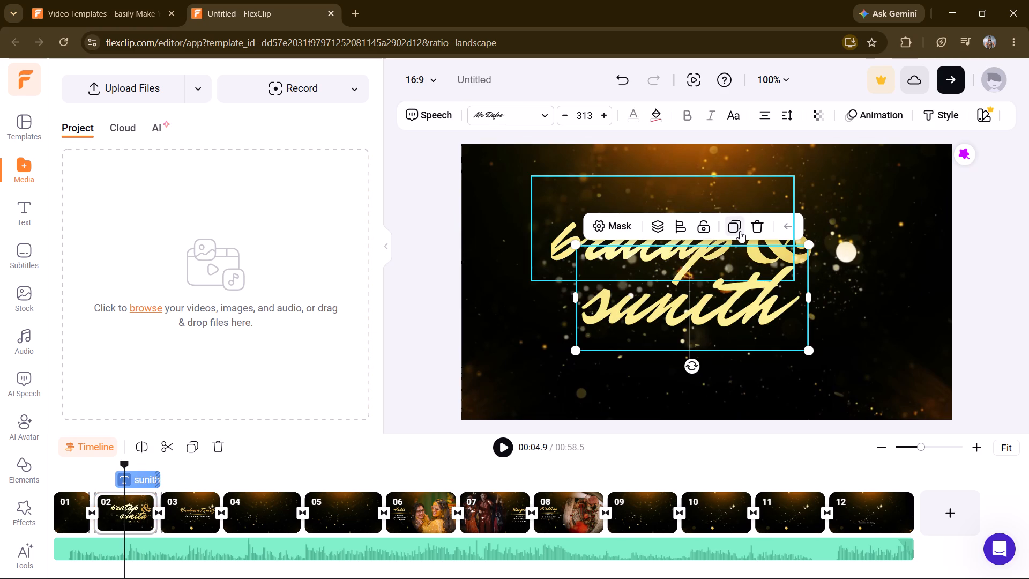
pyautogui.click(755, 229)
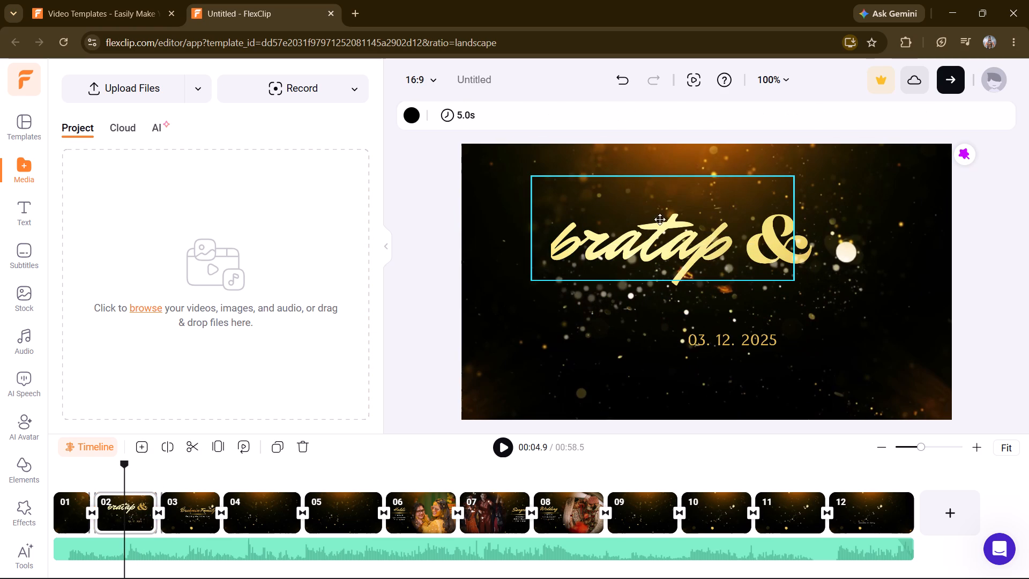
# Delete the "pratap" text element from scene 02.
pyautogui.click(646, 219)
pyautogui.click(736, 167)
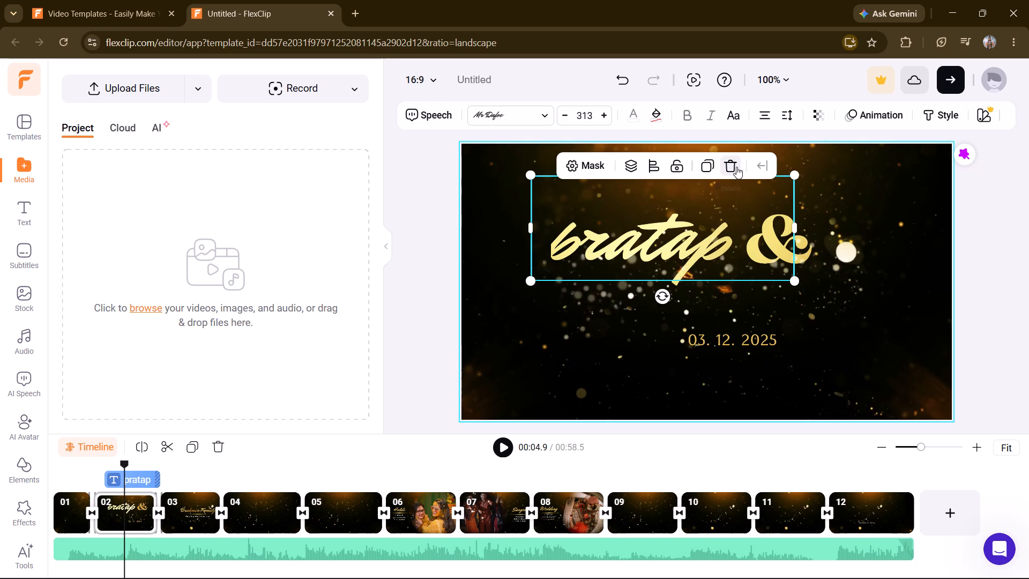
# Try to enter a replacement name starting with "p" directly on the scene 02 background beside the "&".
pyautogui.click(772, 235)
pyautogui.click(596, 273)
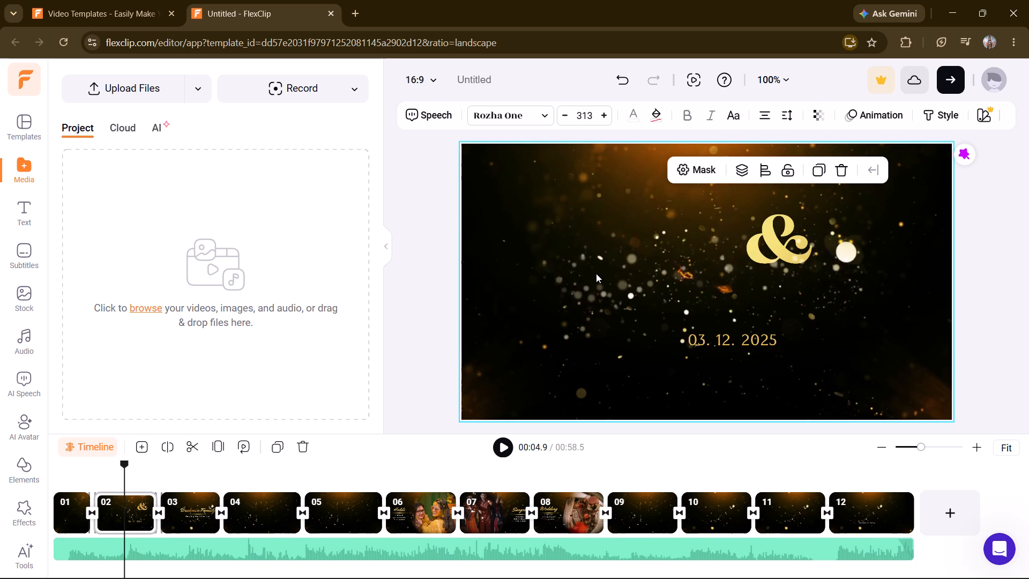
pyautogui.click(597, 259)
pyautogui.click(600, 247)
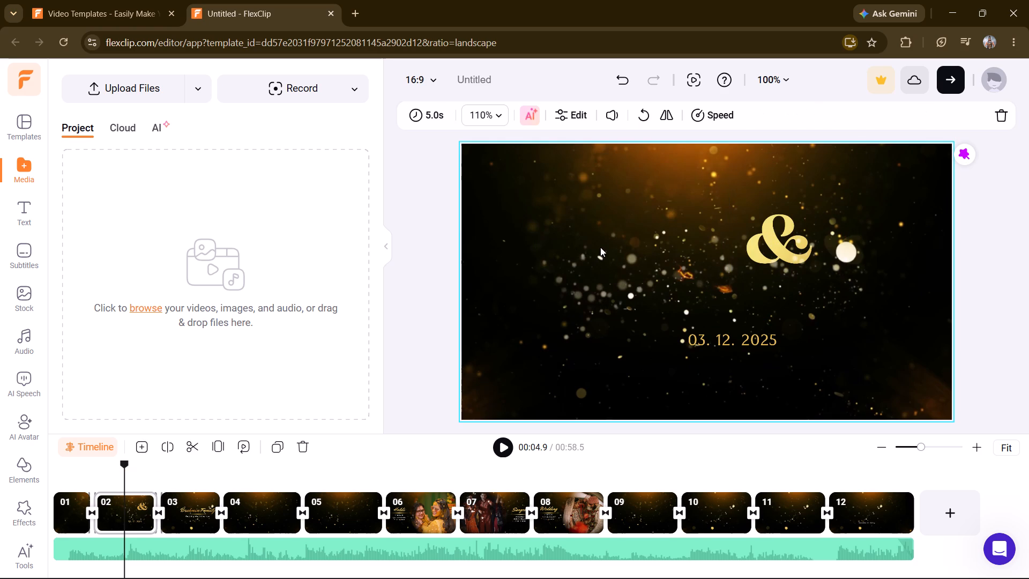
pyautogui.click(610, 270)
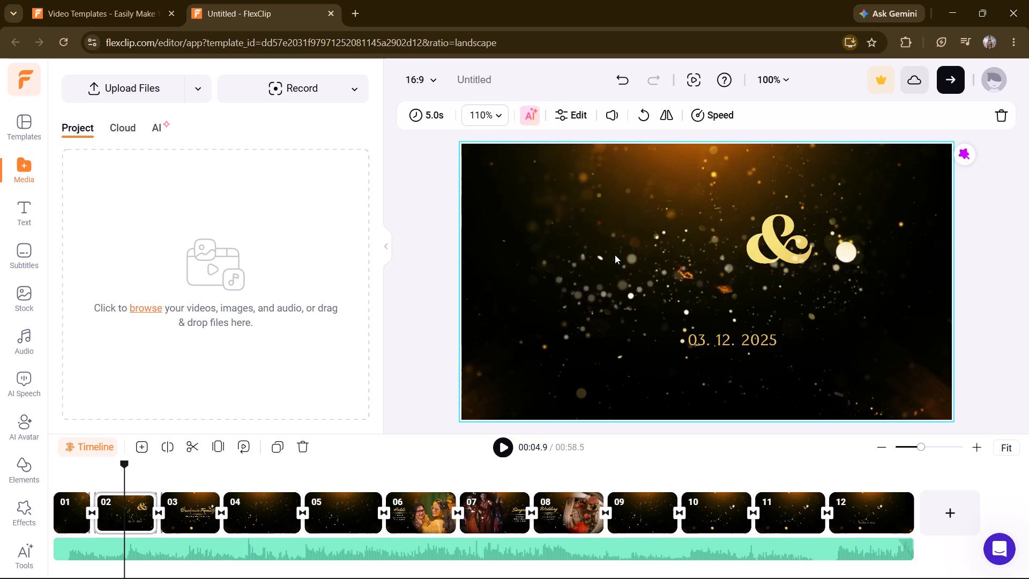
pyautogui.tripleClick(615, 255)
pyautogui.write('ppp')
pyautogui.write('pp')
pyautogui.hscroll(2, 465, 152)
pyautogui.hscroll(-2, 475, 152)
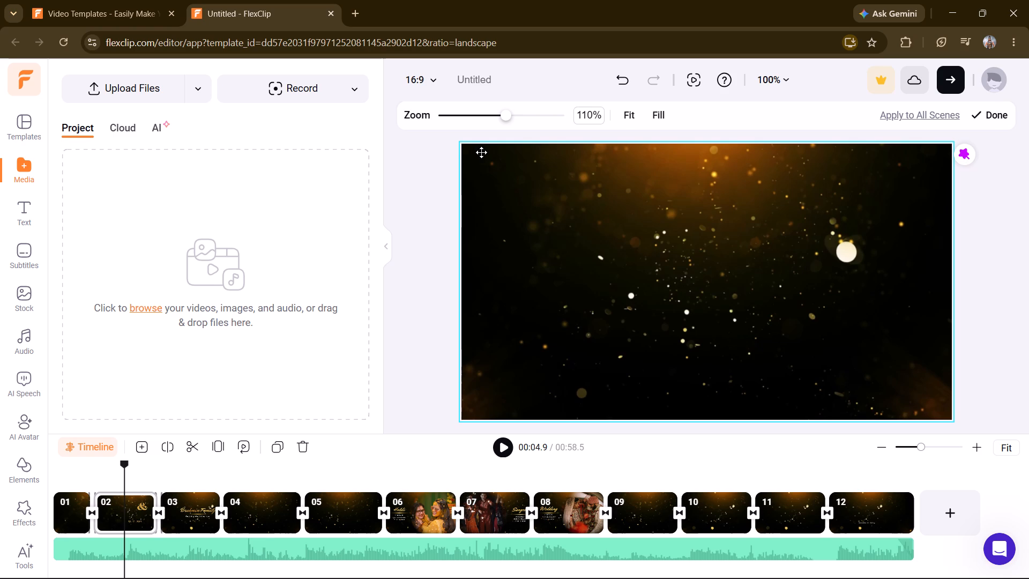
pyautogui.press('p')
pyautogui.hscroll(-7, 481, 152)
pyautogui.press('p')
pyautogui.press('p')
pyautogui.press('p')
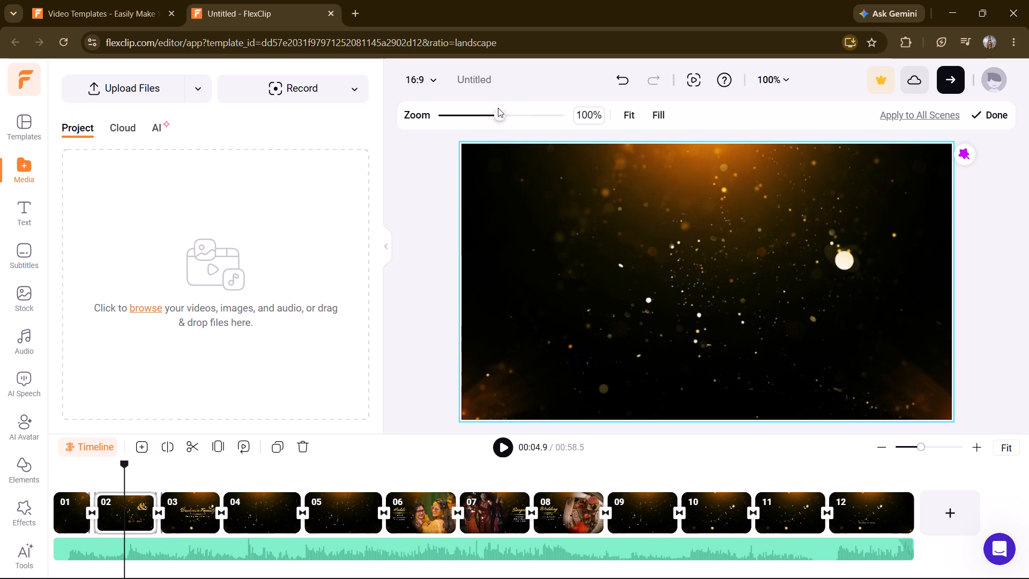
# Set the zoom of scene 02's background video to 111%.
pyautogui.moveTo(502, 113); pyautogui.dragTo(502, 127)
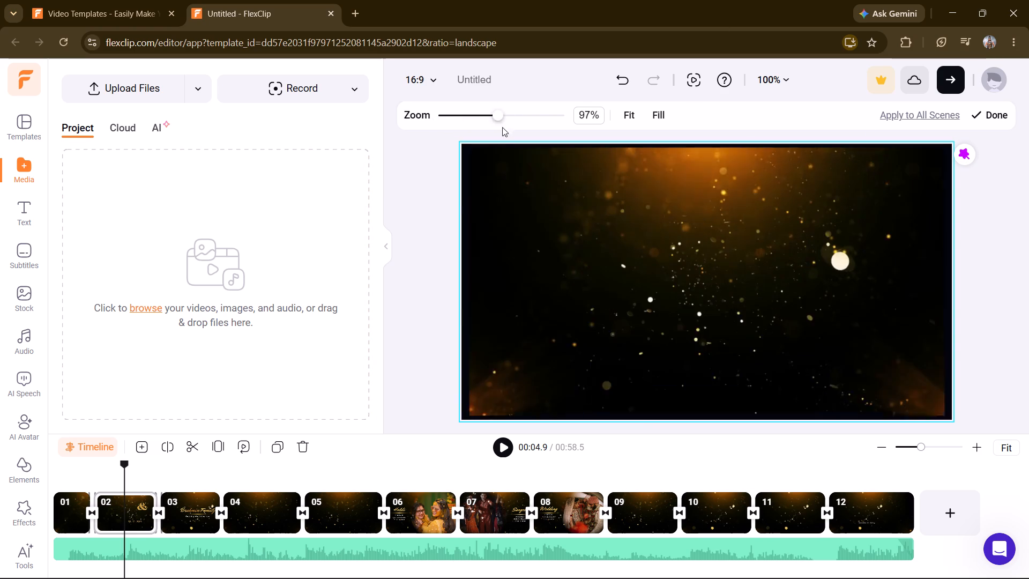
pyautogui.moveTo(502, 127); pyautogui.dragTo(504, 132)
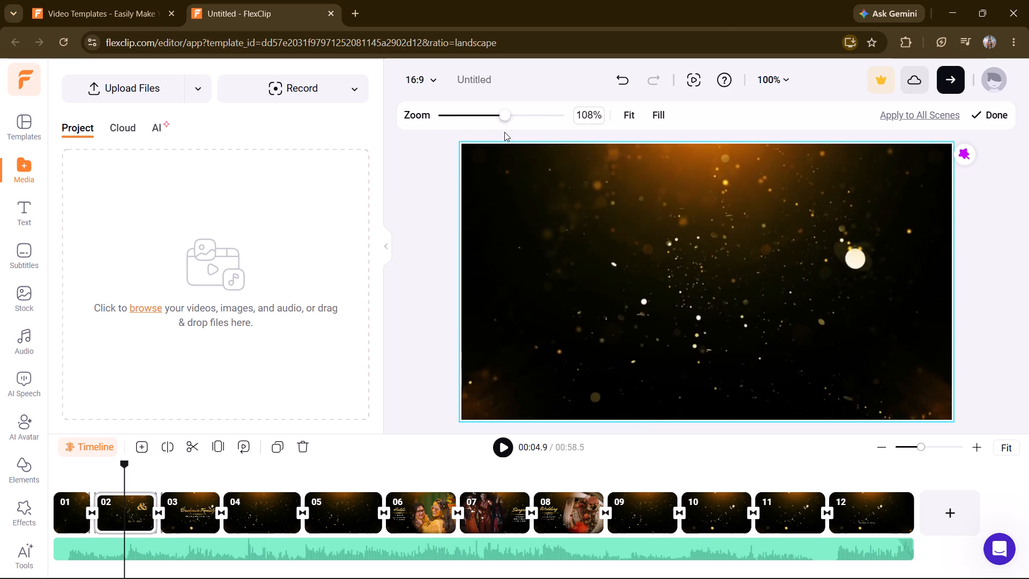
pyautogui.moveTo(504, 132); pyautogui.dragTo(506, 131)
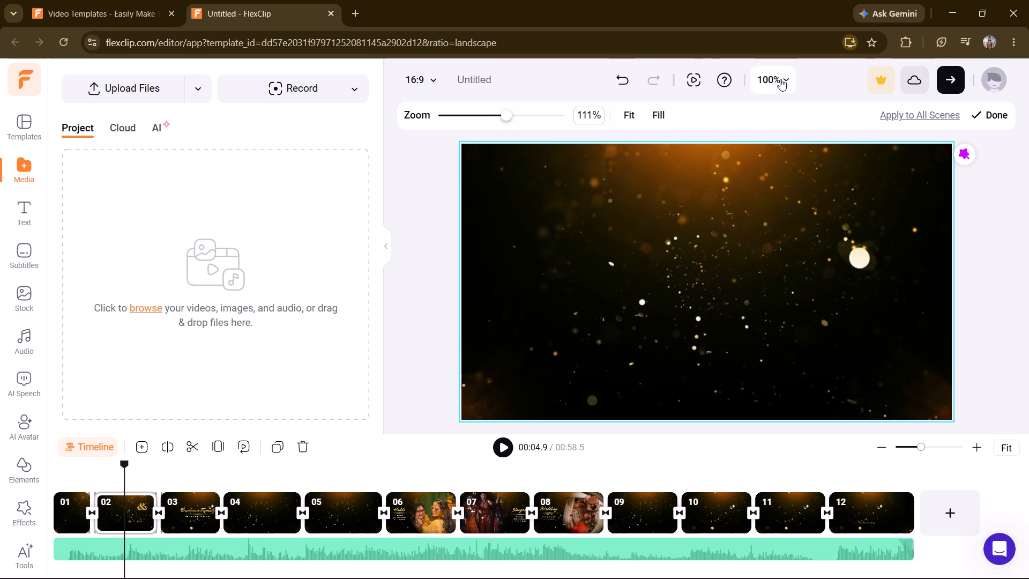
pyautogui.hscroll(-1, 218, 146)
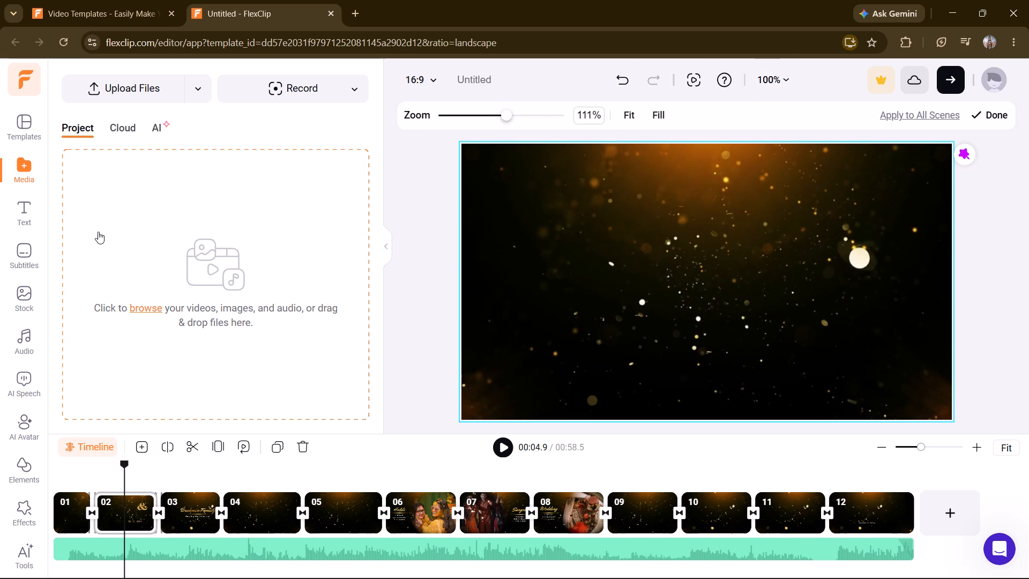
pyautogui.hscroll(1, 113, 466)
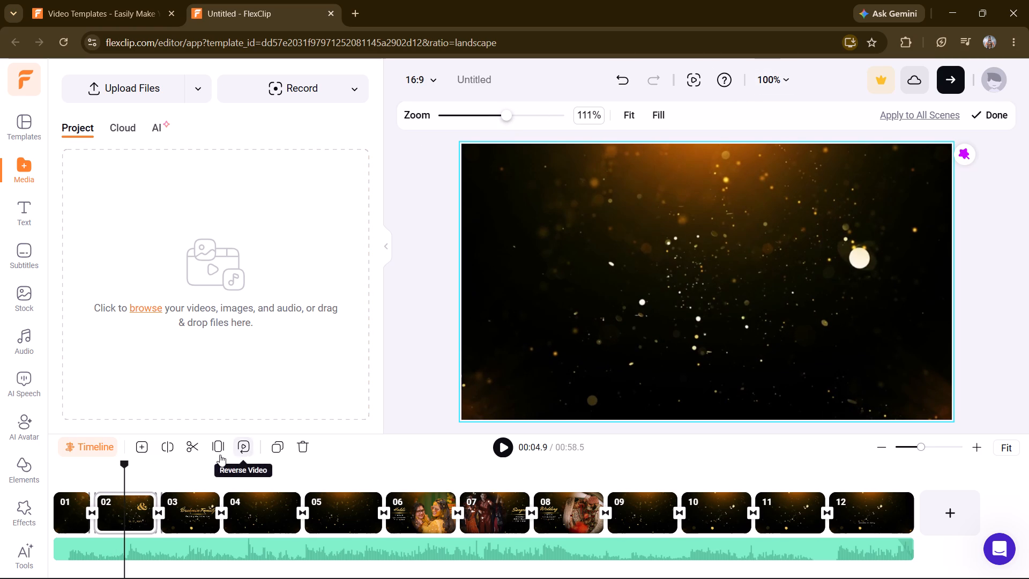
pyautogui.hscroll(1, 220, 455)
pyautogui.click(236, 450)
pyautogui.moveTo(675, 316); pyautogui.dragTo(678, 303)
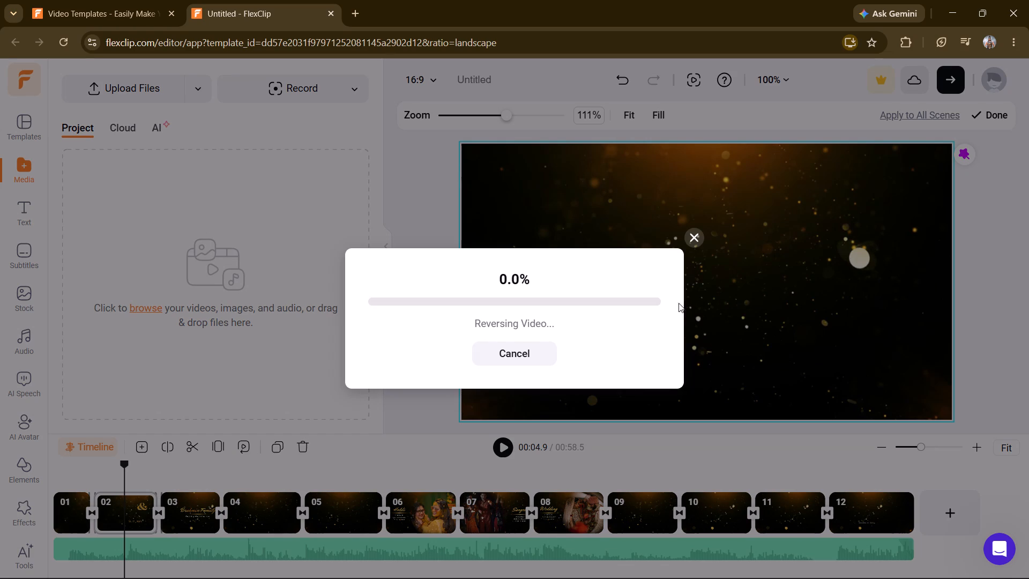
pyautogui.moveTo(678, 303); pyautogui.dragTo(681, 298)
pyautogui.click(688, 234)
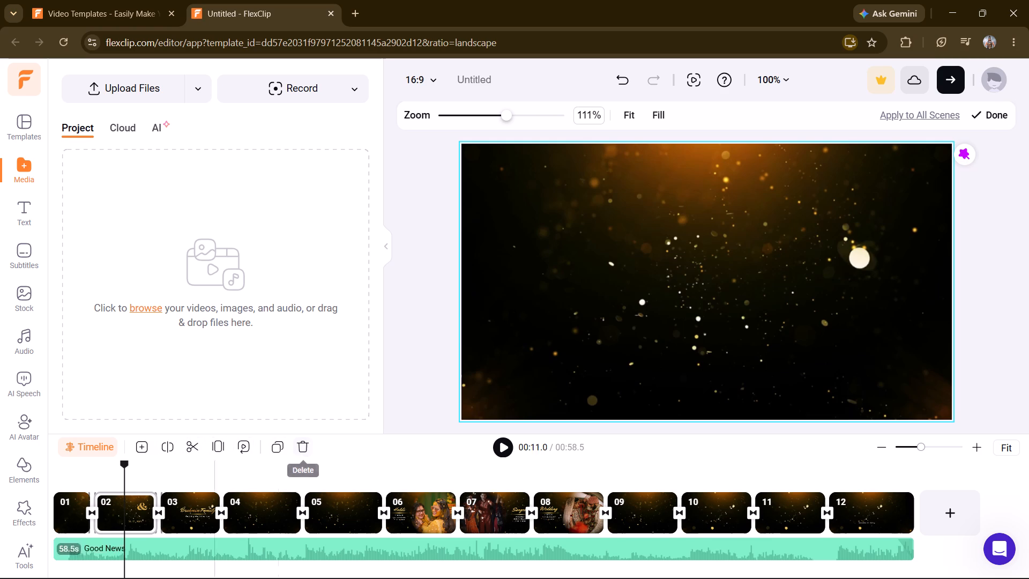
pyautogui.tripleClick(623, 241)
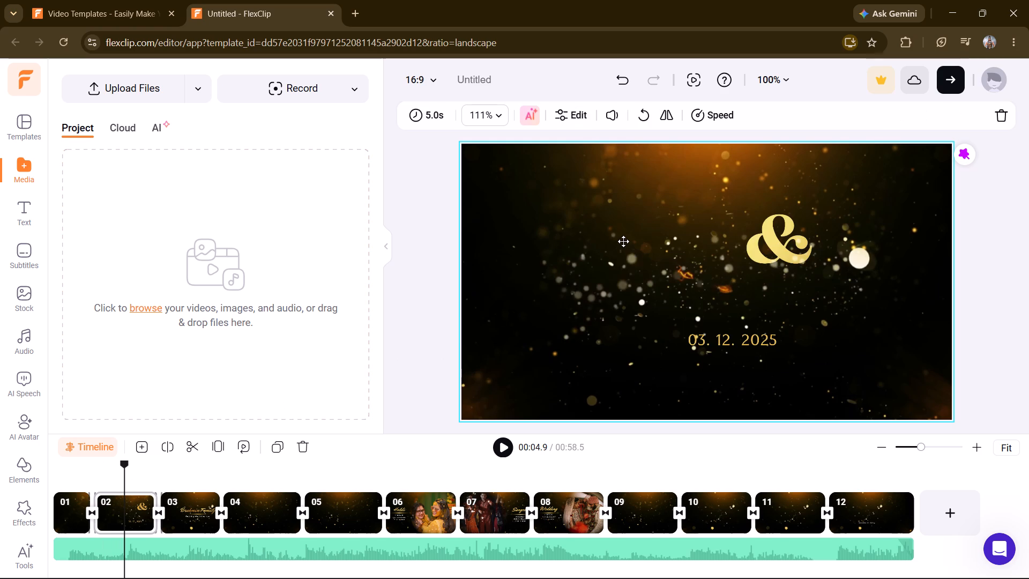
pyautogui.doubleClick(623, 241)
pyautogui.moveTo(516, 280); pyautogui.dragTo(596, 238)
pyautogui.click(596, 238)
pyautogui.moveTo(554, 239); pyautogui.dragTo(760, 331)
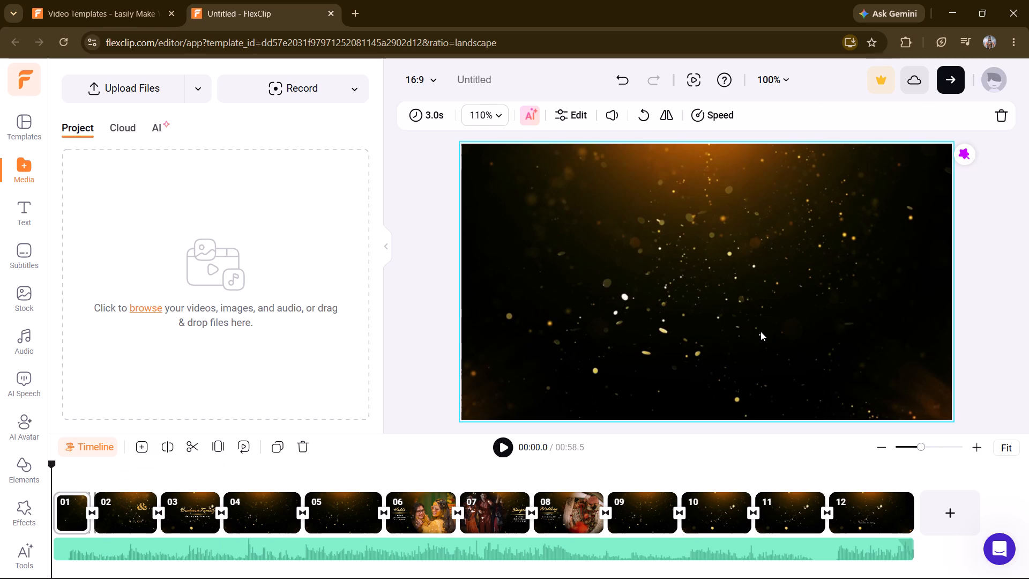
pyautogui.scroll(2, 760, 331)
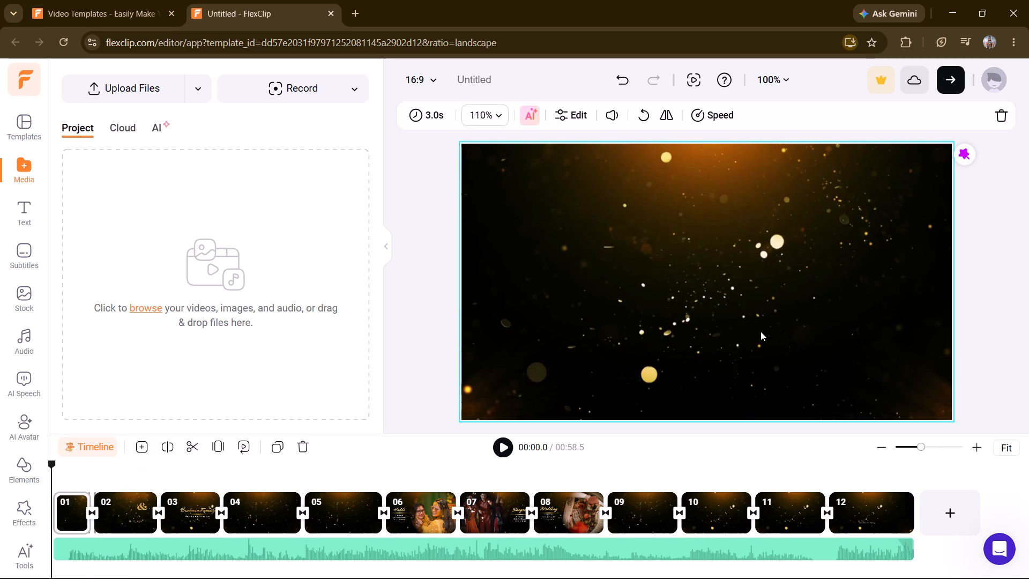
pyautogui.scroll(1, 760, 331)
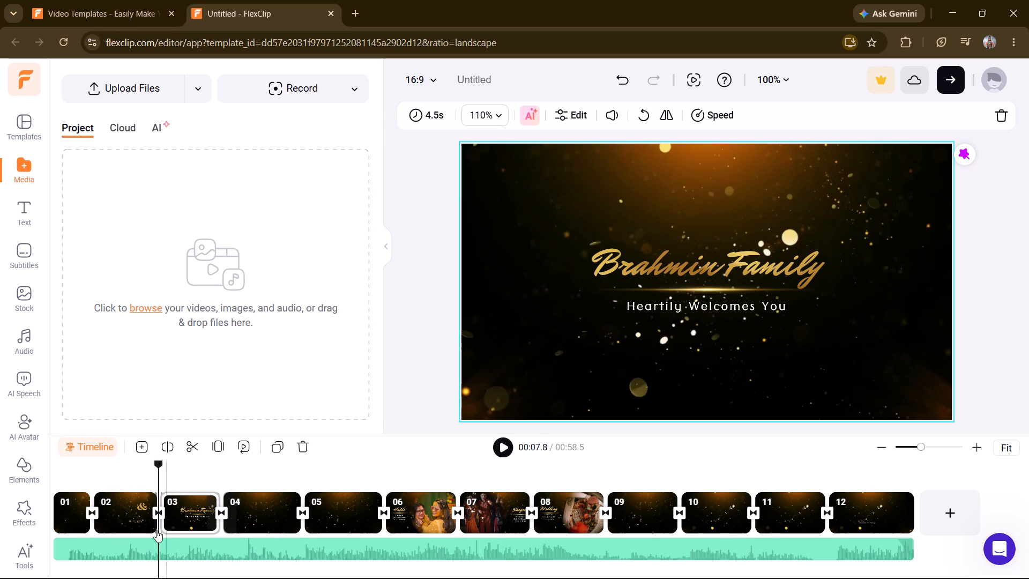
# Return to scene 02 and move the playhead to about 9.0 seconds, where the "&" and the date are shown.
pyautogui.click(124, 510)
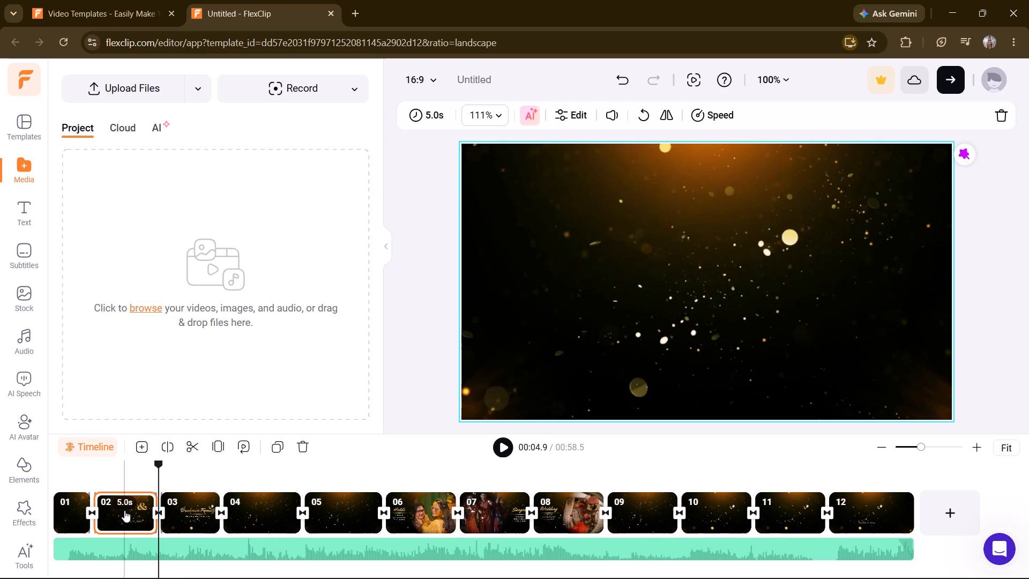
pyautogui.click(124, 510)
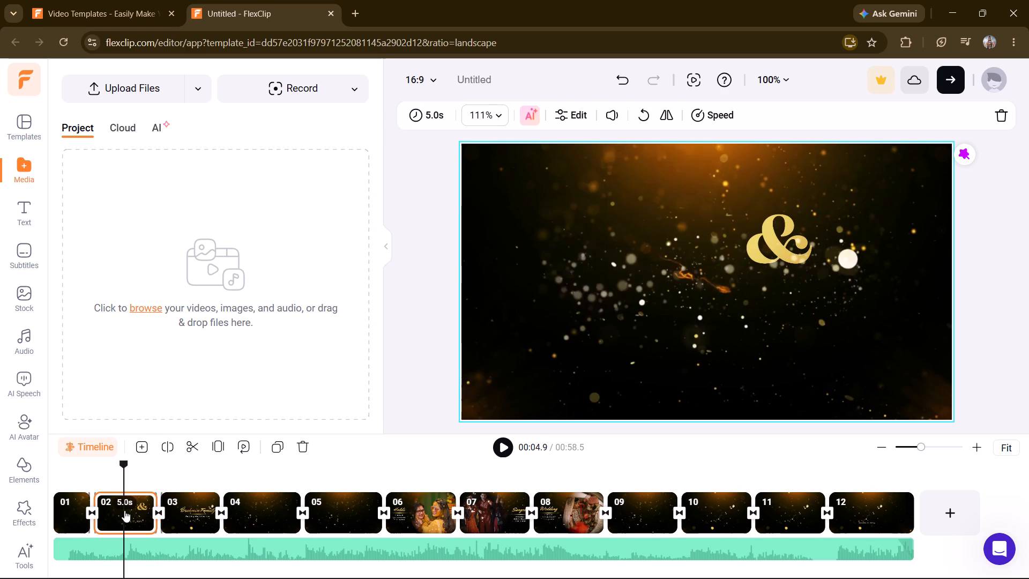
pyautogui.moveTo(137, 486); pyautogui.dragTo(143, 478)
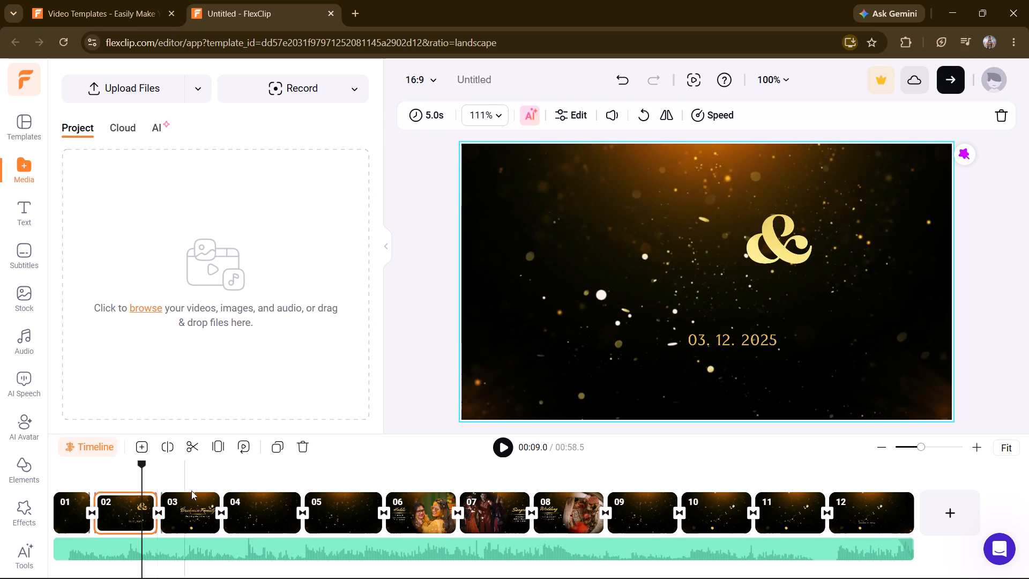
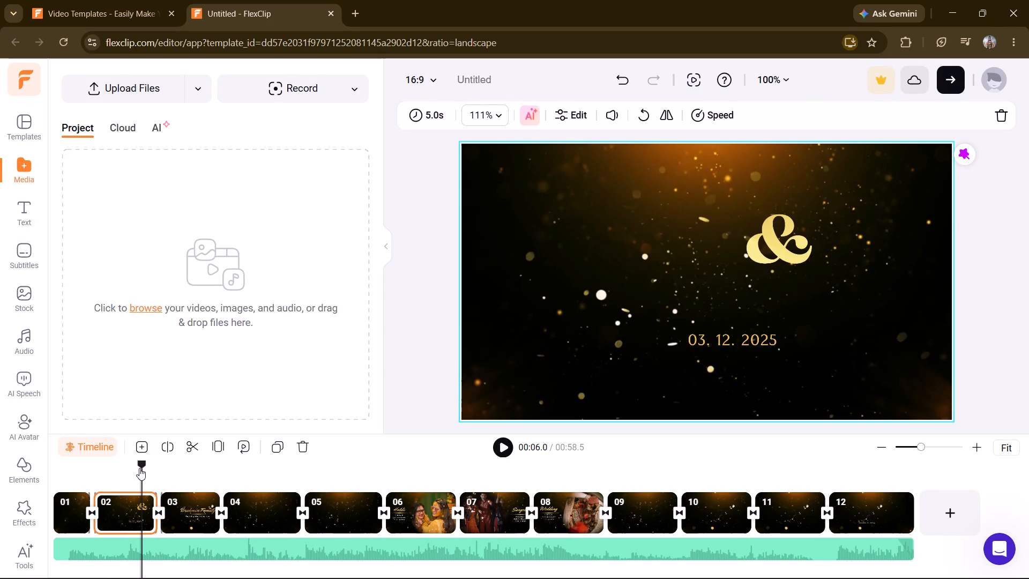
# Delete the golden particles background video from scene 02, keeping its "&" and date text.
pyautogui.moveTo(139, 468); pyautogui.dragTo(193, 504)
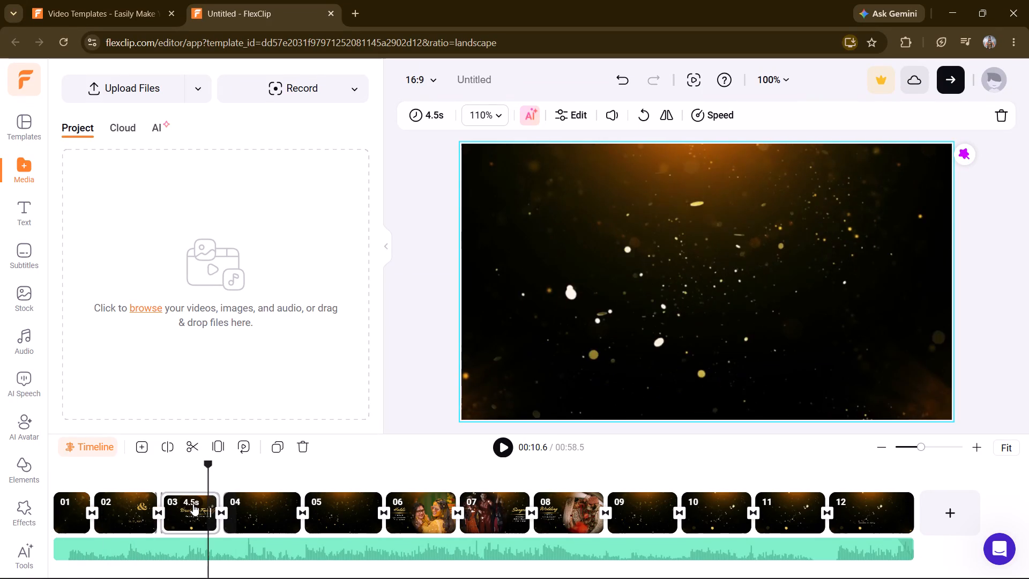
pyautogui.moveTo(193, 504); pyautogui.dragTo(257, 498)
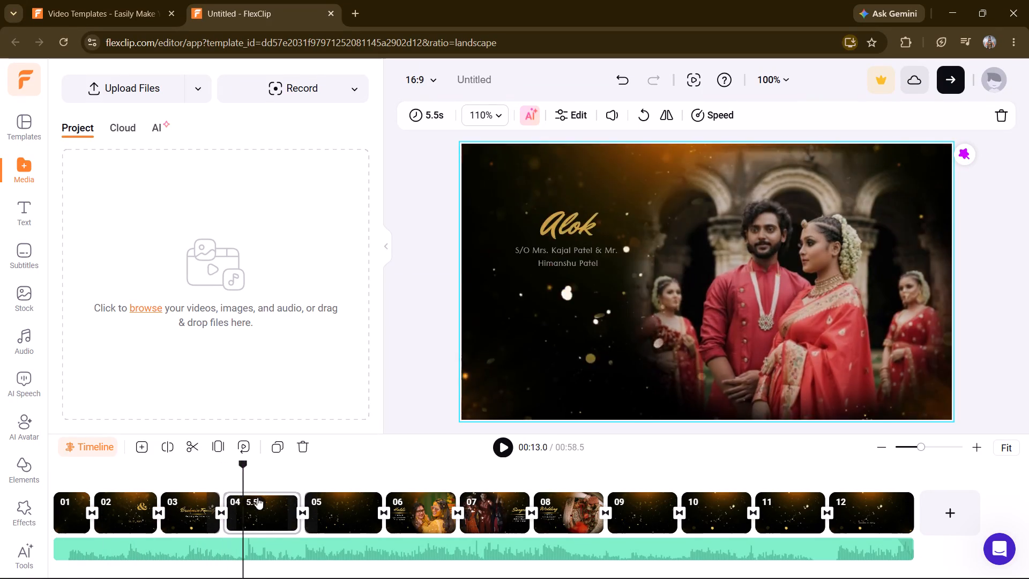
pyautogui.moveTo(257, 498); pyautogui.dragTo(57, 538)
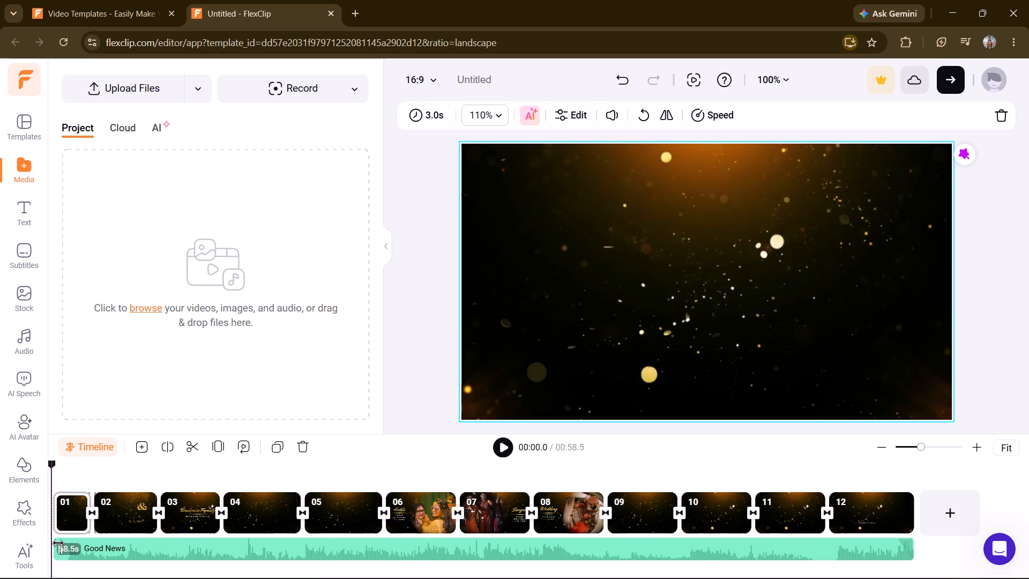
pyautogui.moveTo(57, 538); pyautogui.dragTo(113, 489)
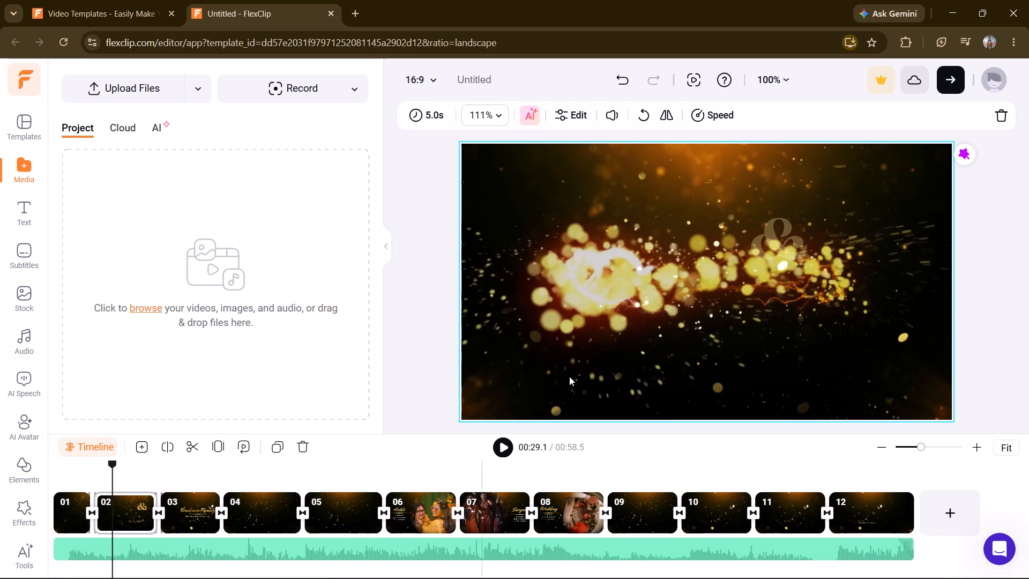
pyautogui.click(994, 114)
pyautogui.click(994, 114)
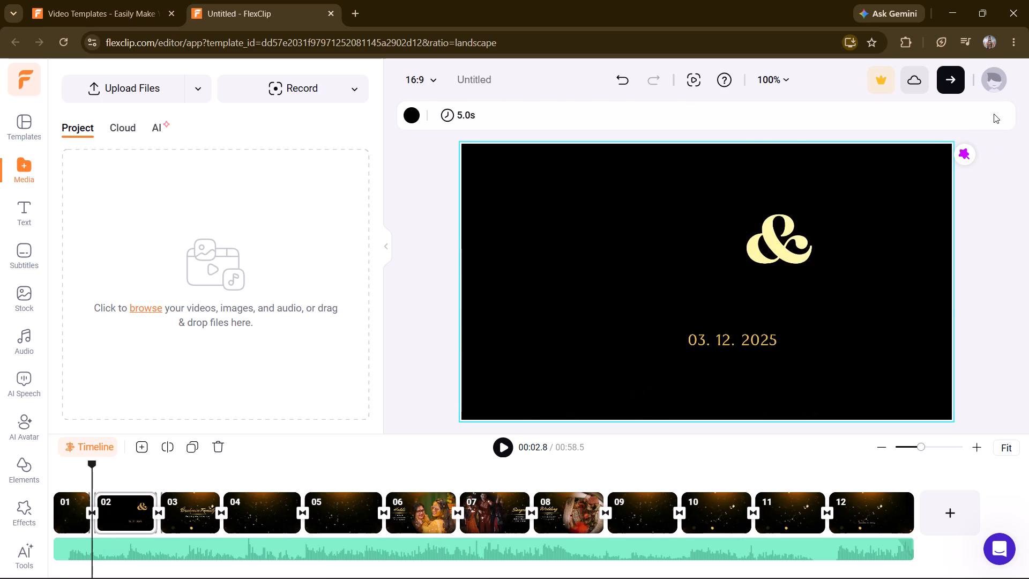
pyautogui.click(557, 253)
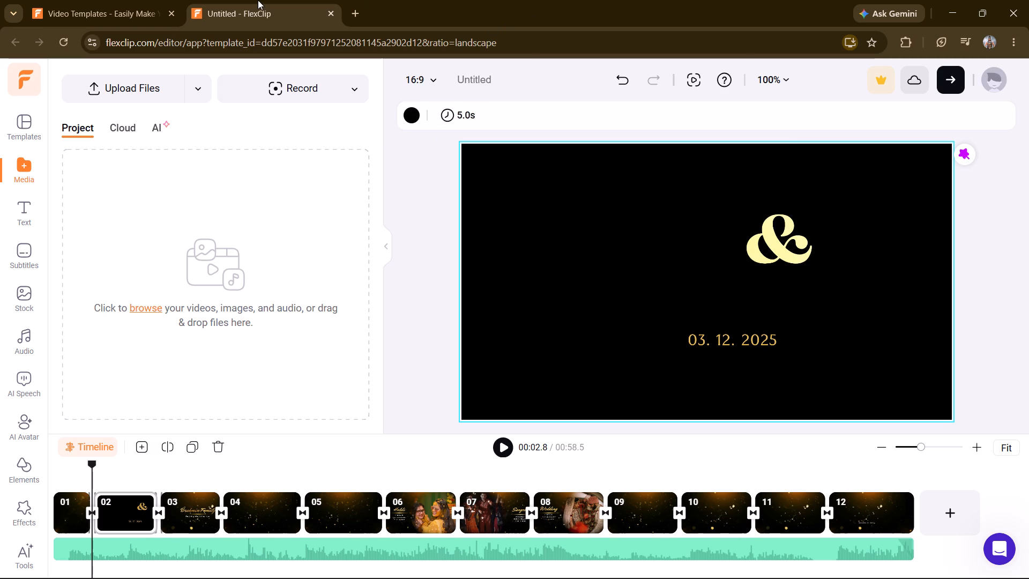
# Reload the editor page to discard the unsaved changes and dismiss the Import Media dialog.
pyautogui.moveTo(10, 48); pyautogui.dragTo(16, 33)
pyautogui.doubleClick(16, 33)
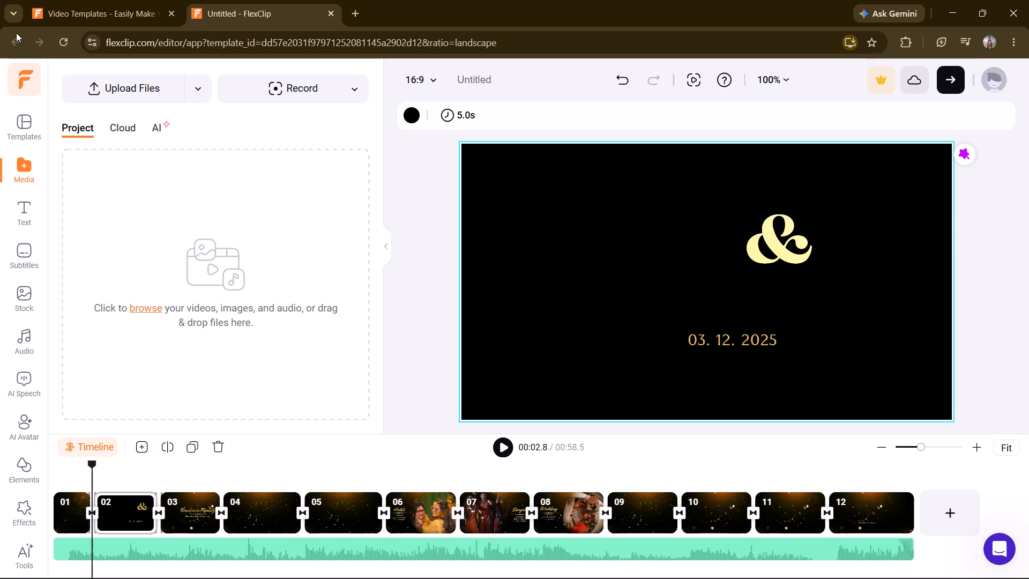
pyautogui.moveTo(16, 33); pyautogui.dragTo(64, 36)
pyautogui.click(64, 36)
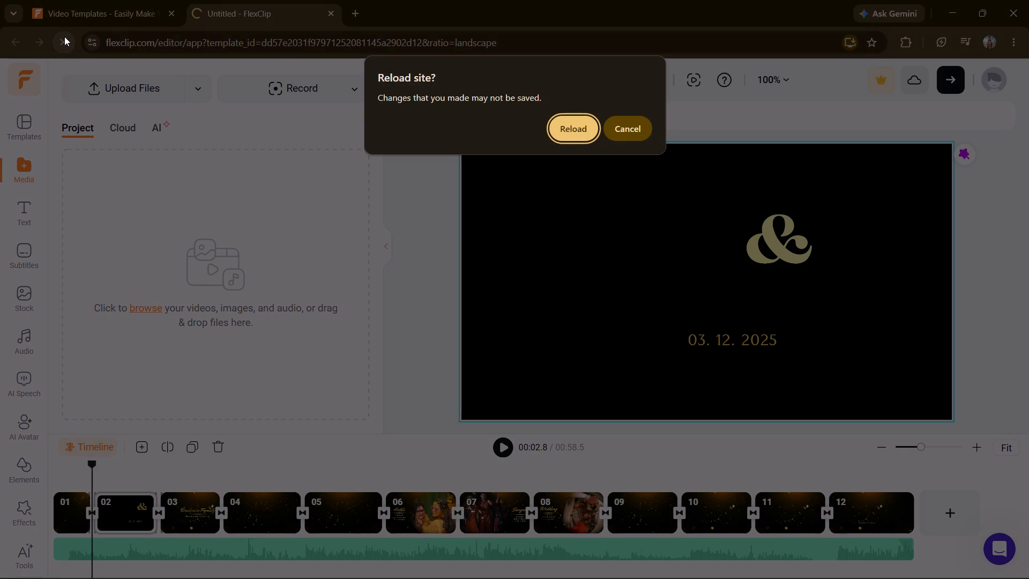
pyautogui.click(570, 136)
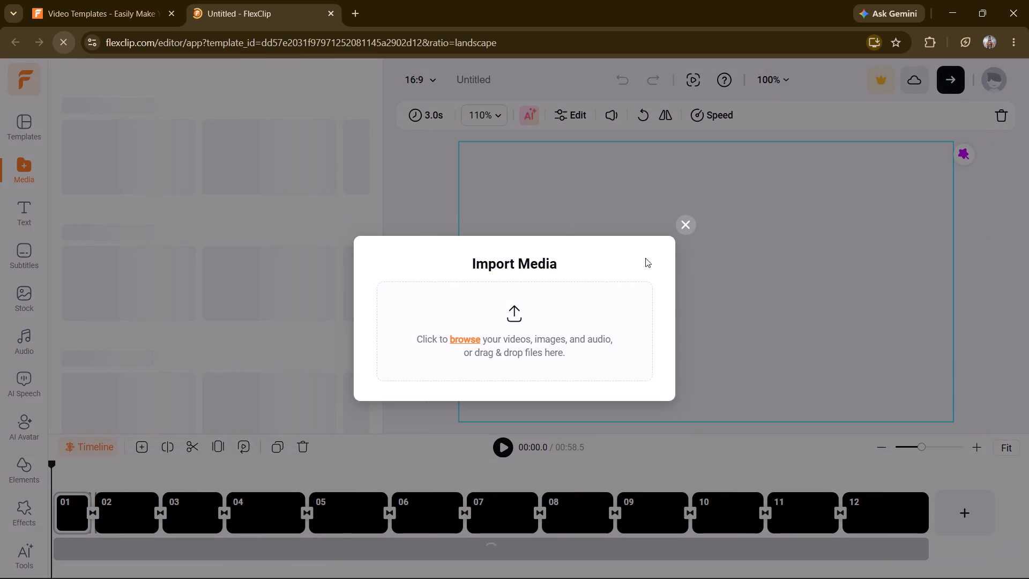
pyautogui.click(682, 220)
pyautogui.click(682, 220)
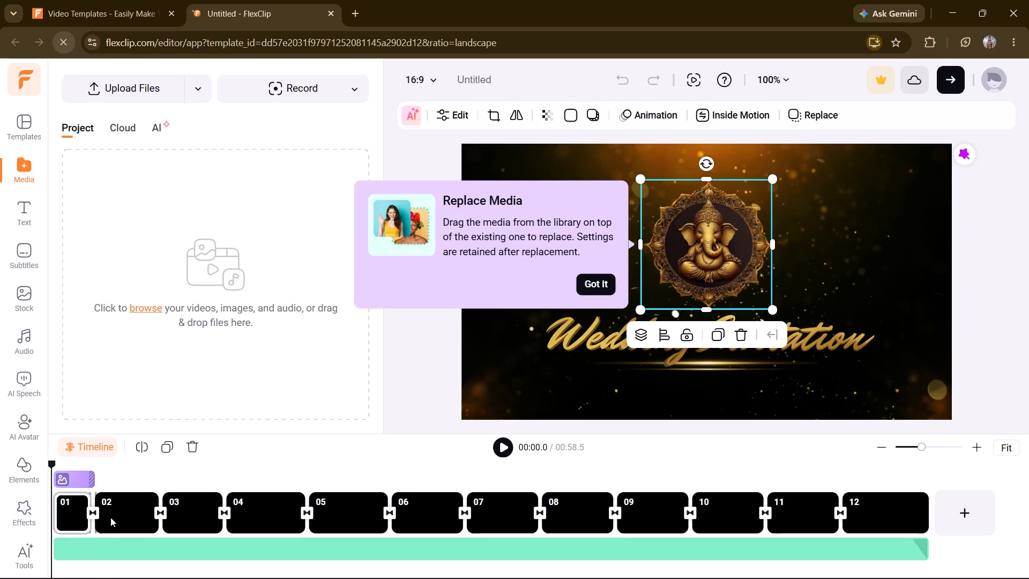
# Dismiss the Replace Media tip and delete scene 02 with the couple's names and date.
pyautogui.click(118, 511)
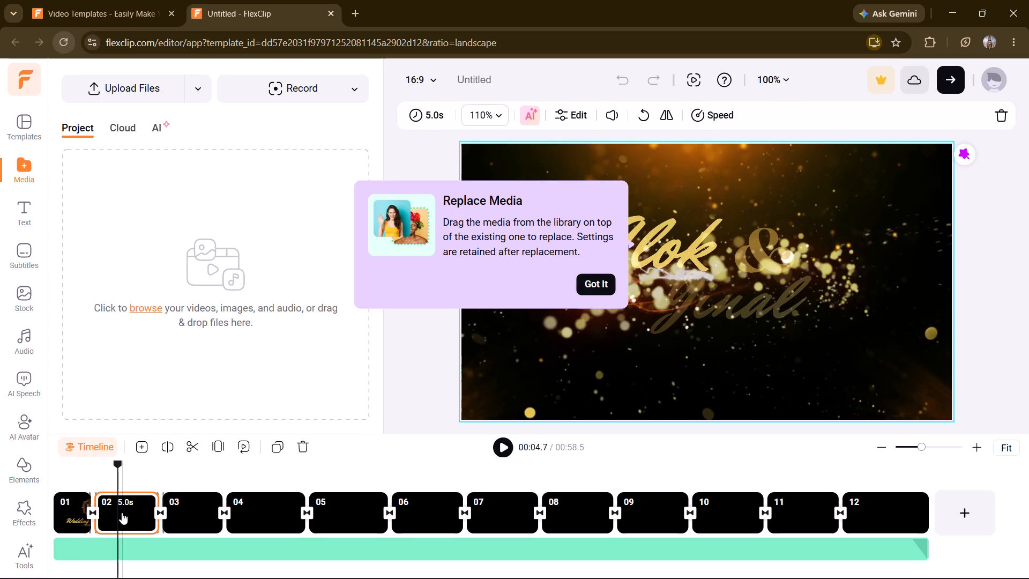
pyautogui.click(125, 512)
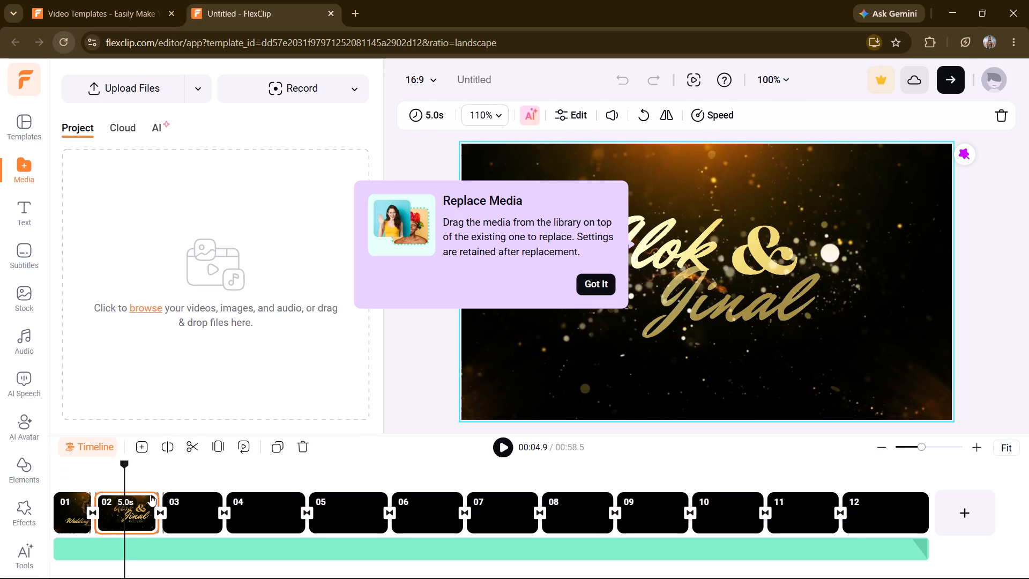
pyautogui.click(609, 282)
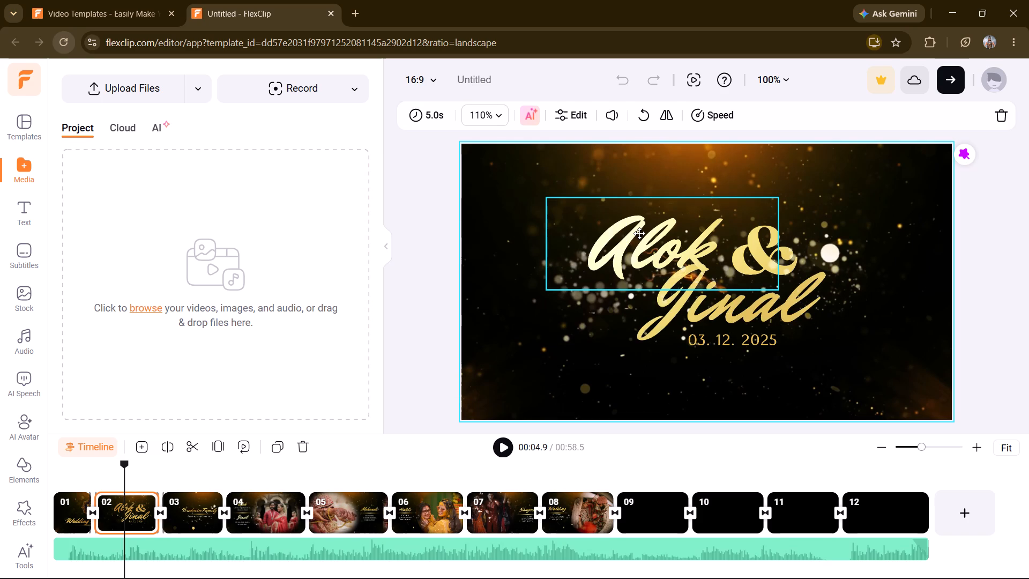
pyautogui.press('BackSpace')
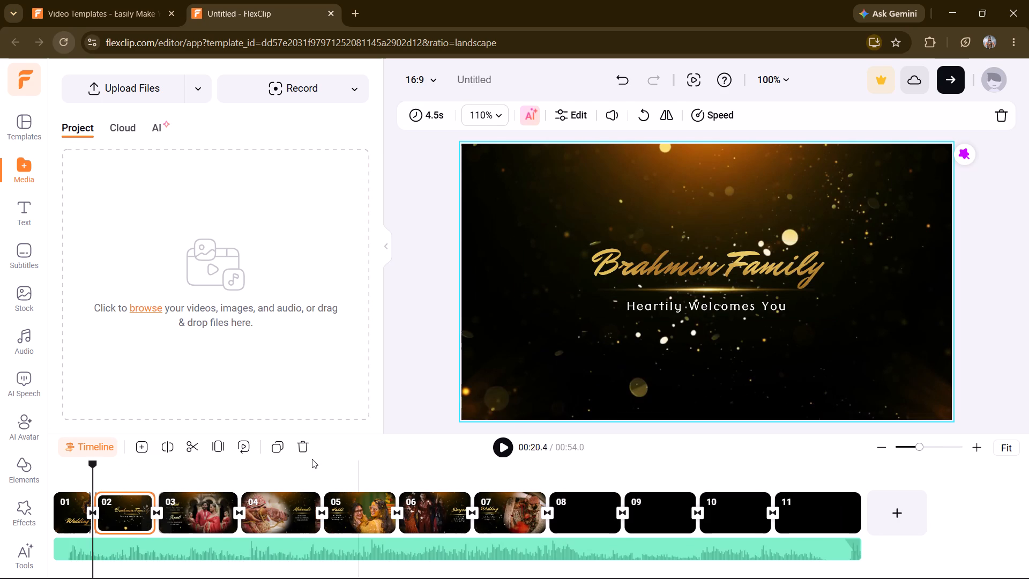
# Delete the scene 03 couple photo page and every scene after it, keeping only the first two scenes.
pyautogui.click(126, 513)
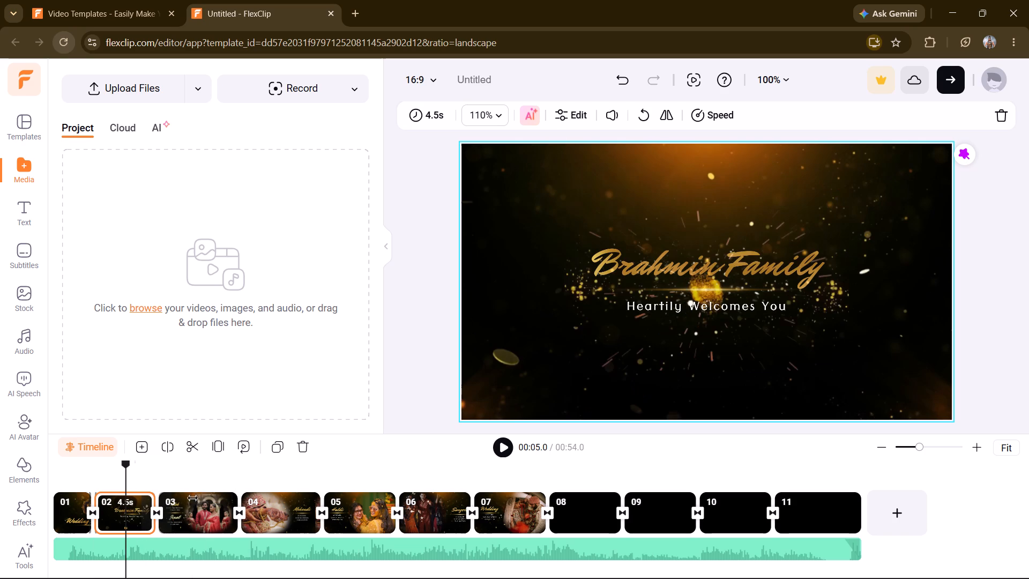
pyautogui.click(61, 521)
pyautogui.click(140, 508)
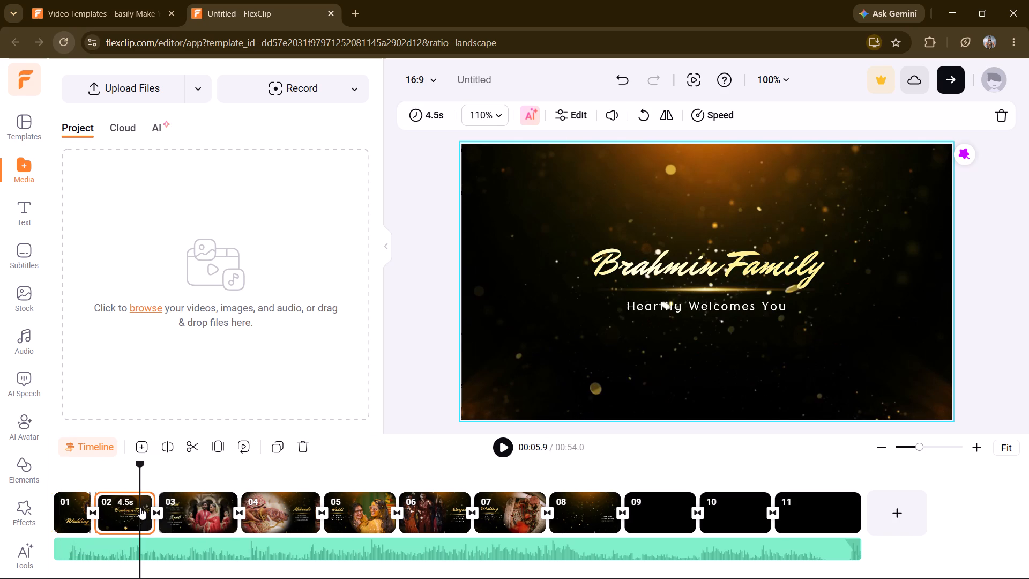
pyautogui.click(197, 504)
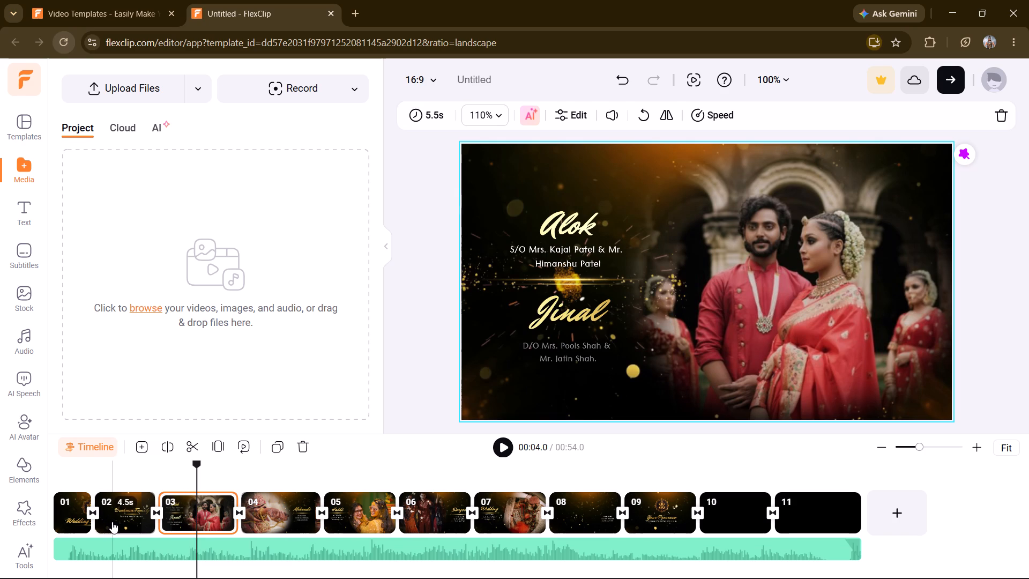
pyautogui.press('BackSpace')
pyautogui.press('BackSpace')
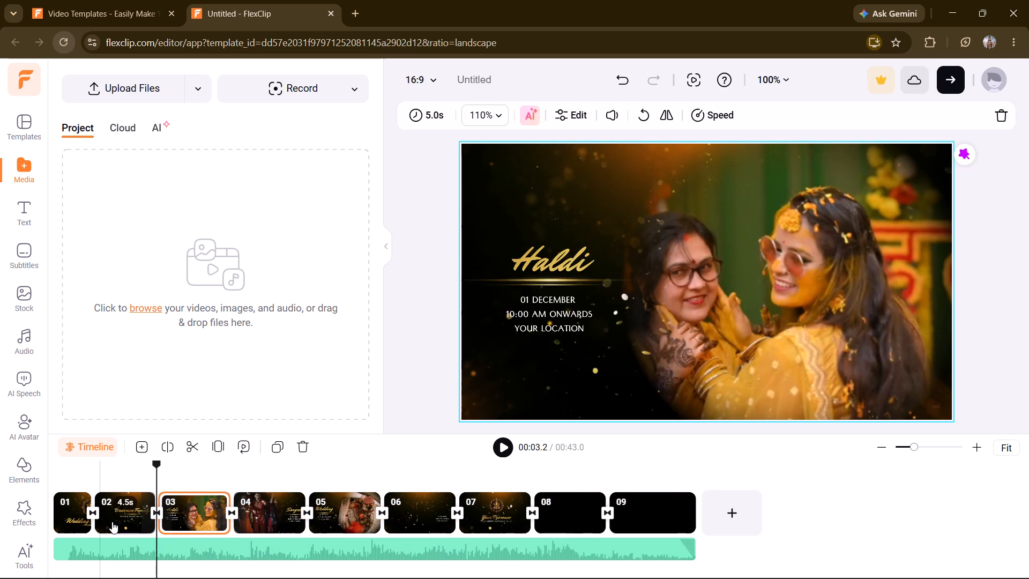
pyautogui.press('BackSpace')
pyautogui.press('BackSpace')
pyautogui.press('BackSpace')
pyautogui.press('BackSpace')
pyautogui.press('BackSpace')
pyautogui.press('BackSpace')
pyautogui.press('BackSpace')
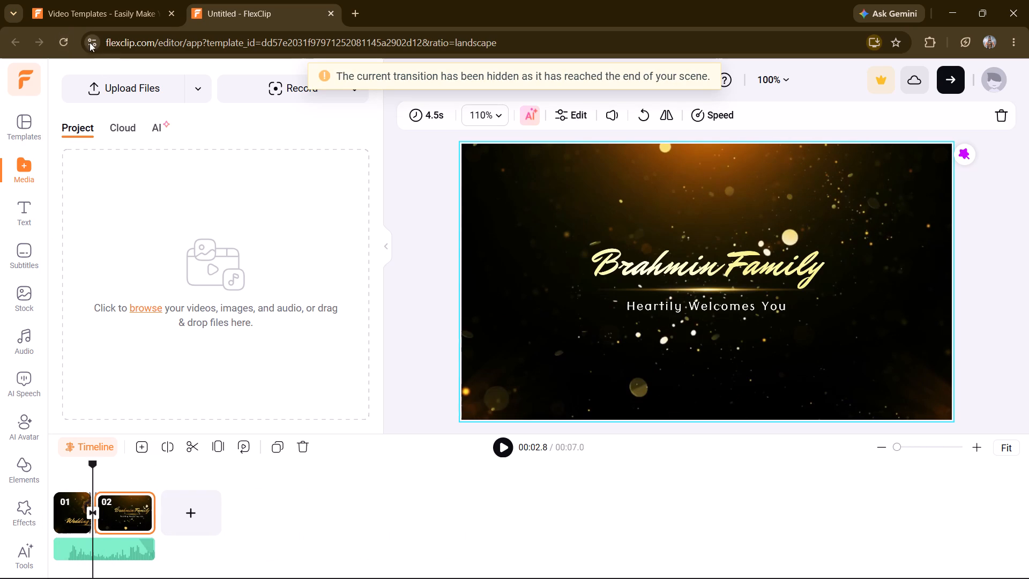
# Reload the editor page to restore the original template and dismiss the Import Media dialog.
pyautogui.click(66, 40)
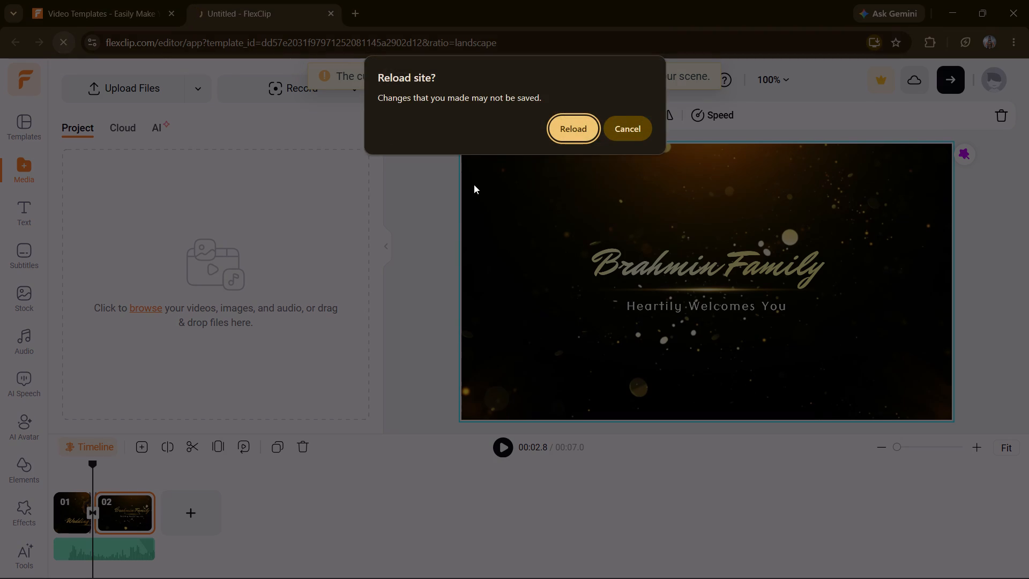
pyautogui.click(591, 126)
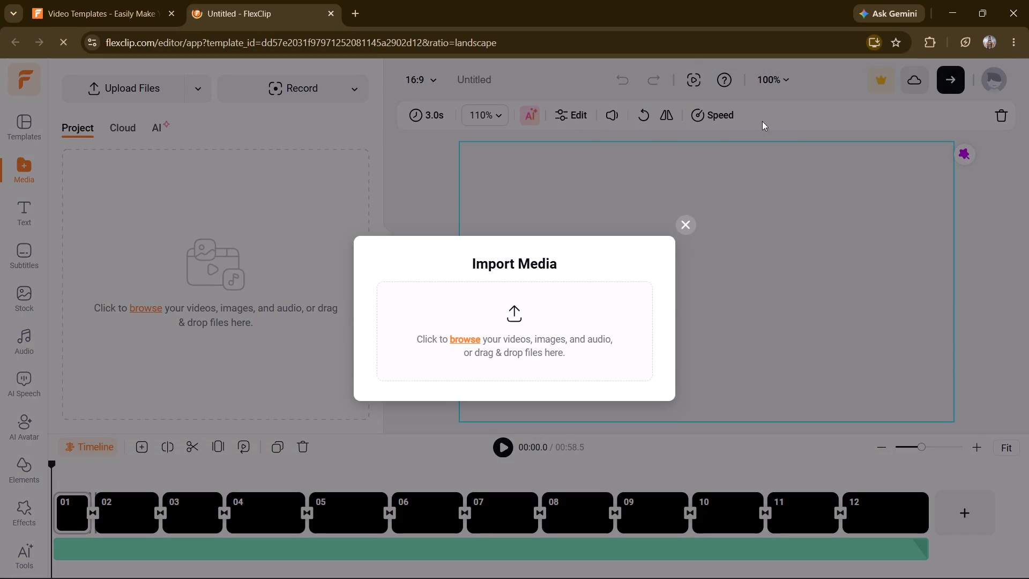
pyautogui.click(684, 226)
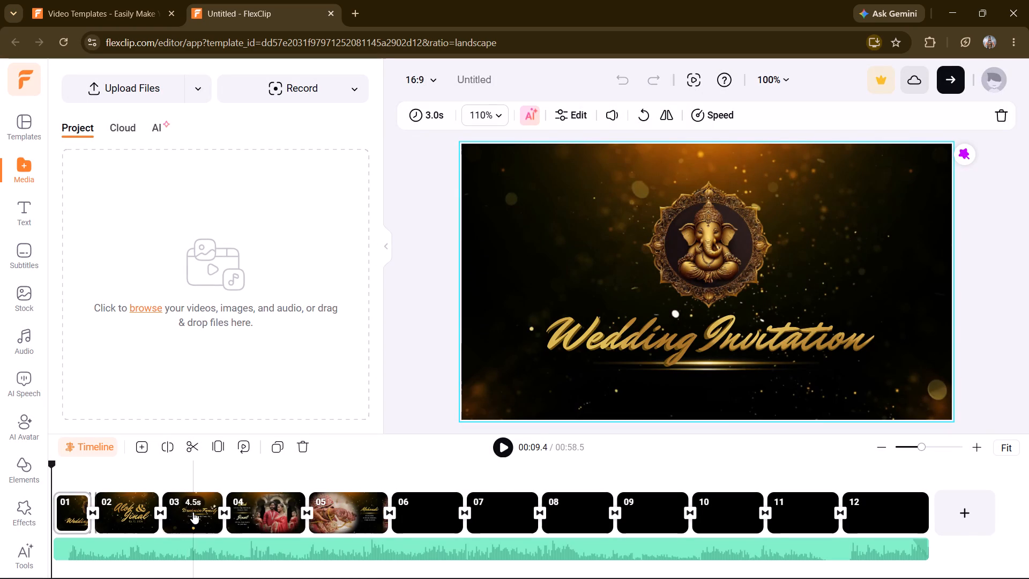
# Delete the Mehendi, Haldi and Sangeet scenes that follow the couple's photo scene.
pyautogui.click(278, 513)
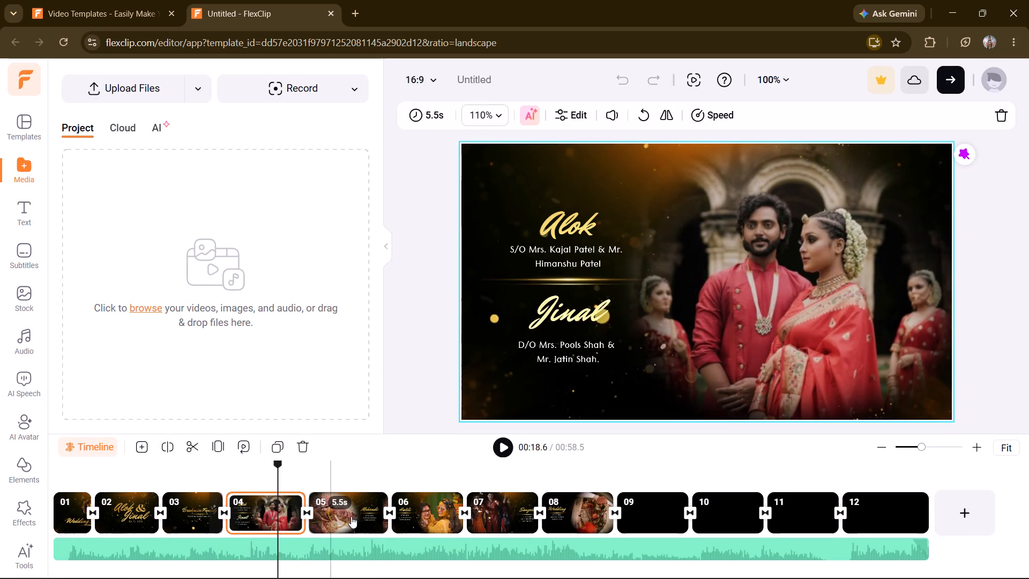
pyautogui.click(353, 517)
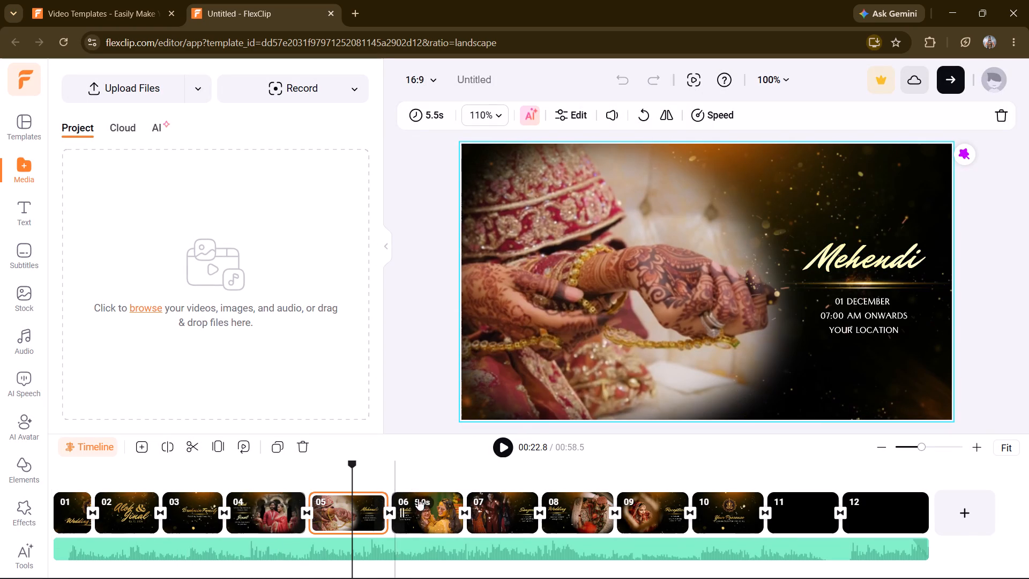
pyautogui.press('BackSpace')
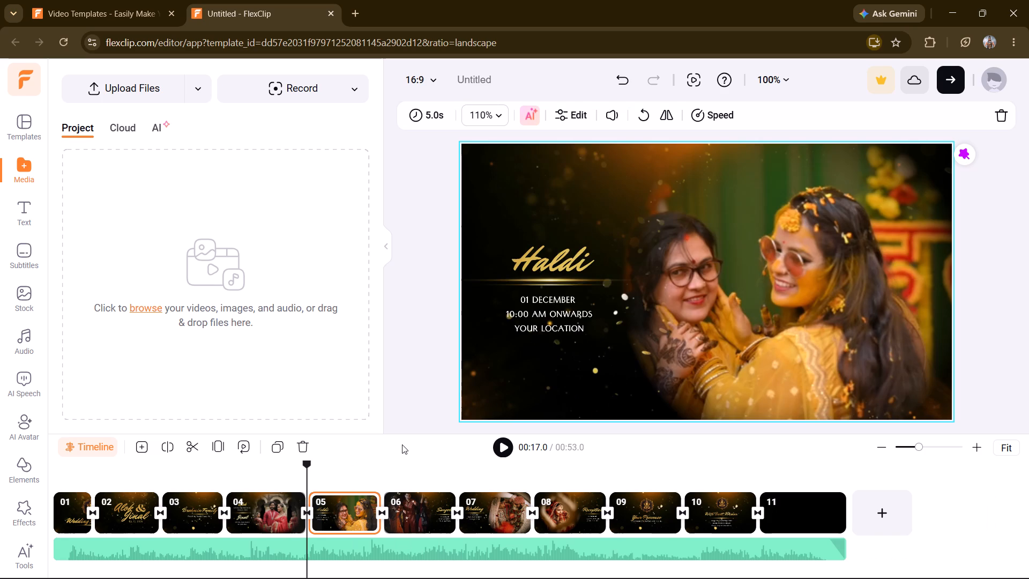
pyautogui.click(402, 444)
pyautogui.press('BackSpace')
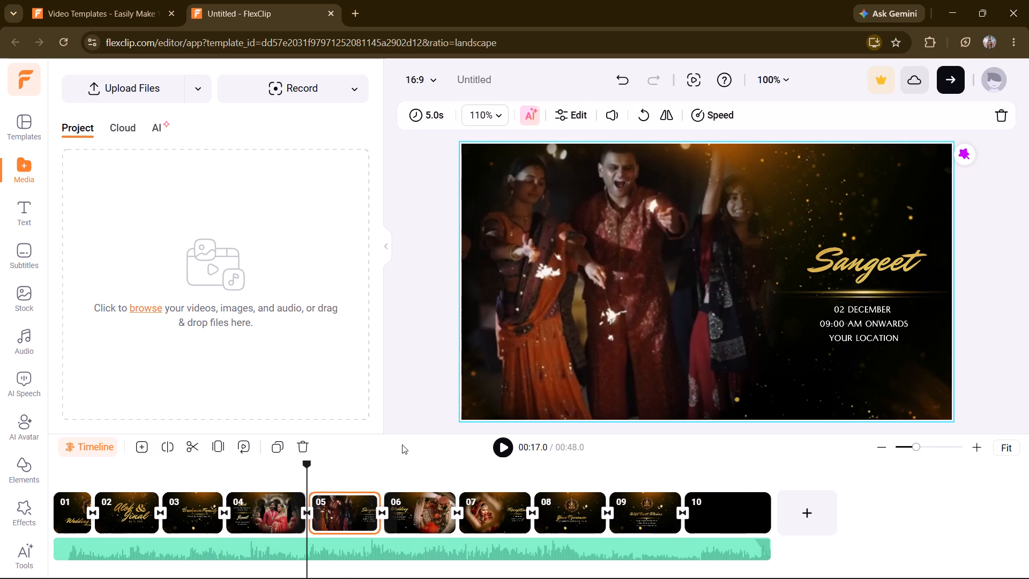
pyautogui.press('BackSpace')
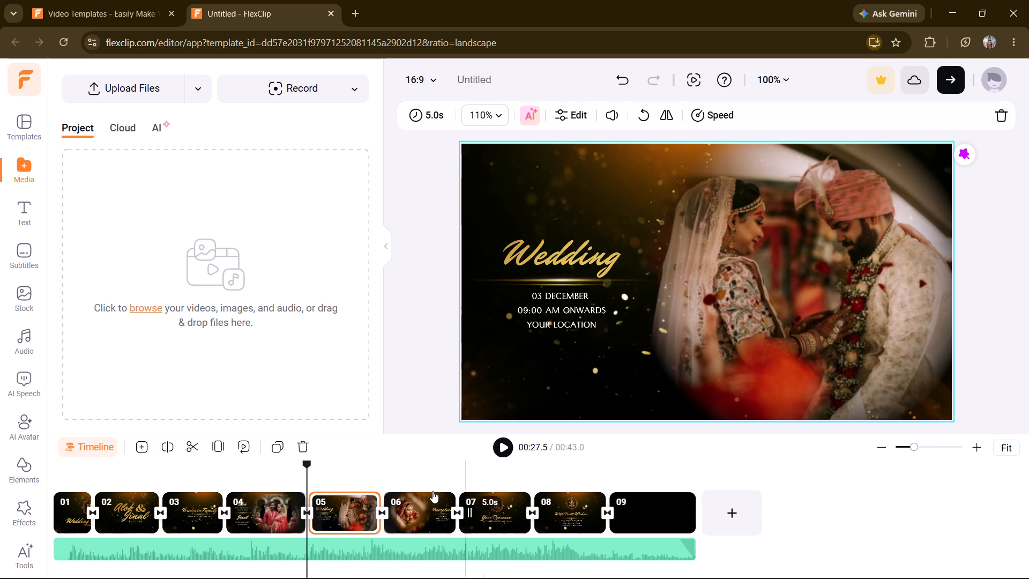
# Try the Slide, Stack and Fade transitions between scenes 01 and 02, and leave it set to Stack.
pyautogui.click(430, 503)
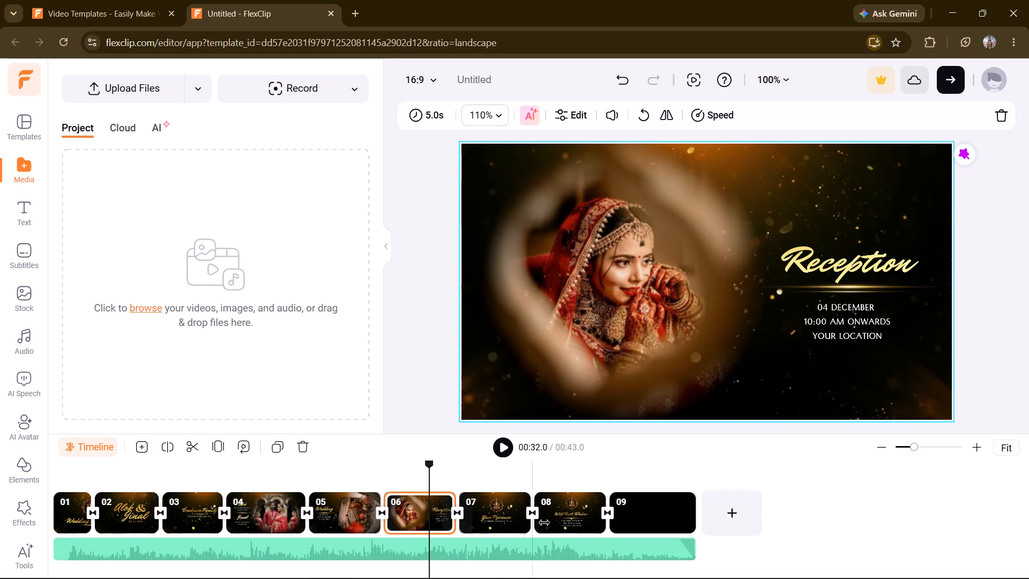
pyautogui.click(128, 510)
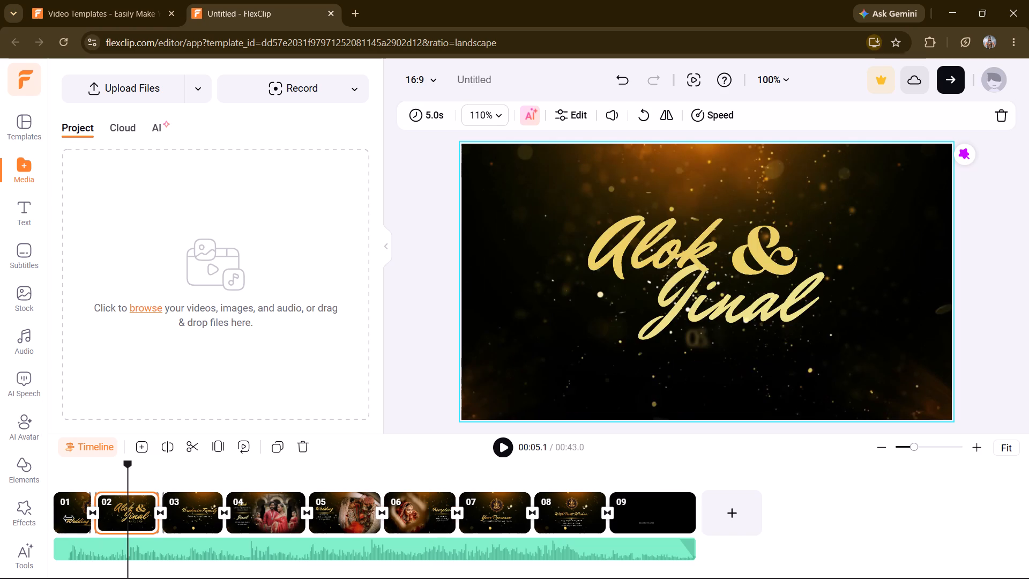
pyautogui.click(93, 516)
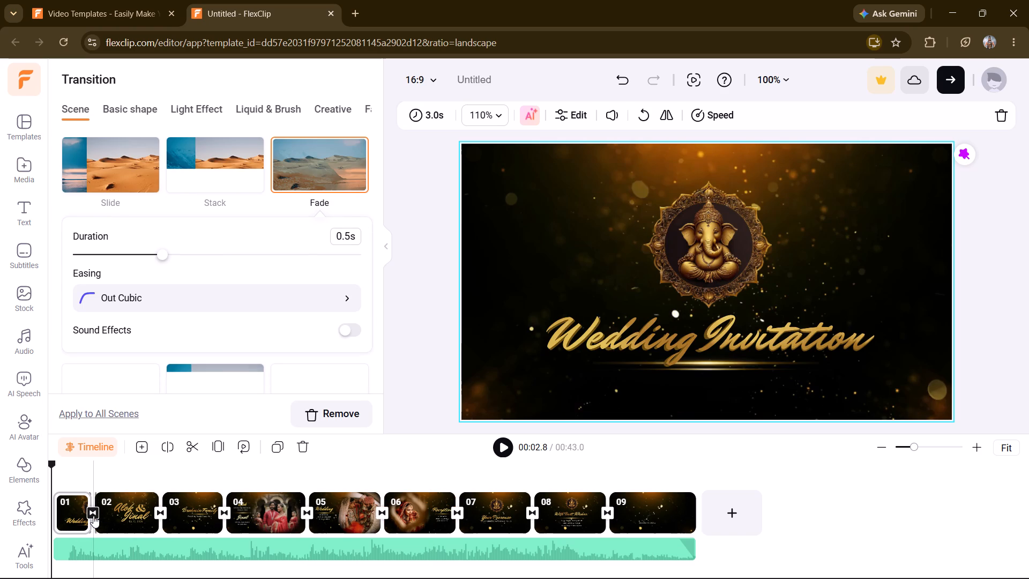
pyautogui.scroll(-1, 79, 368)
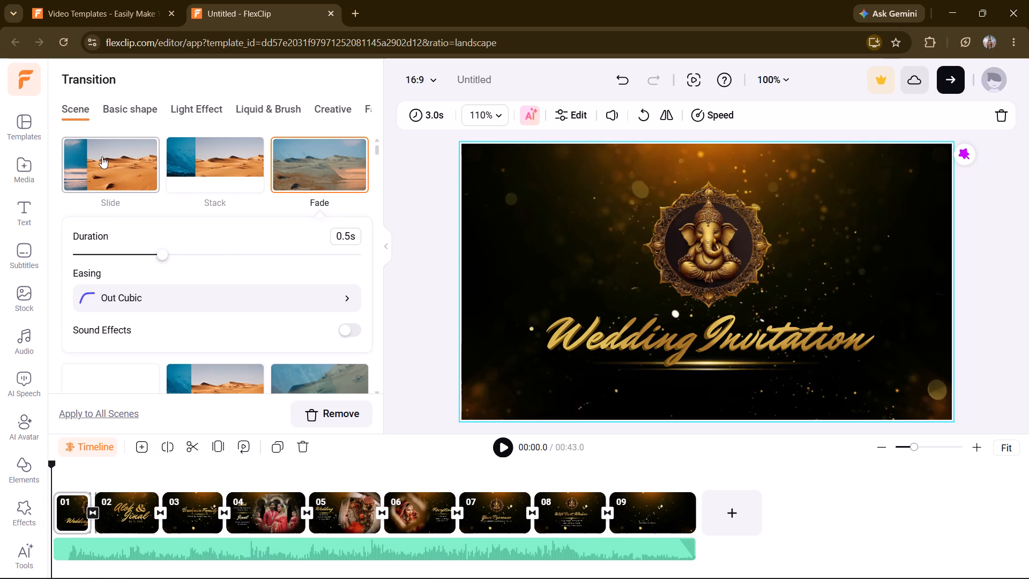
pyautogui.click(102, 157)
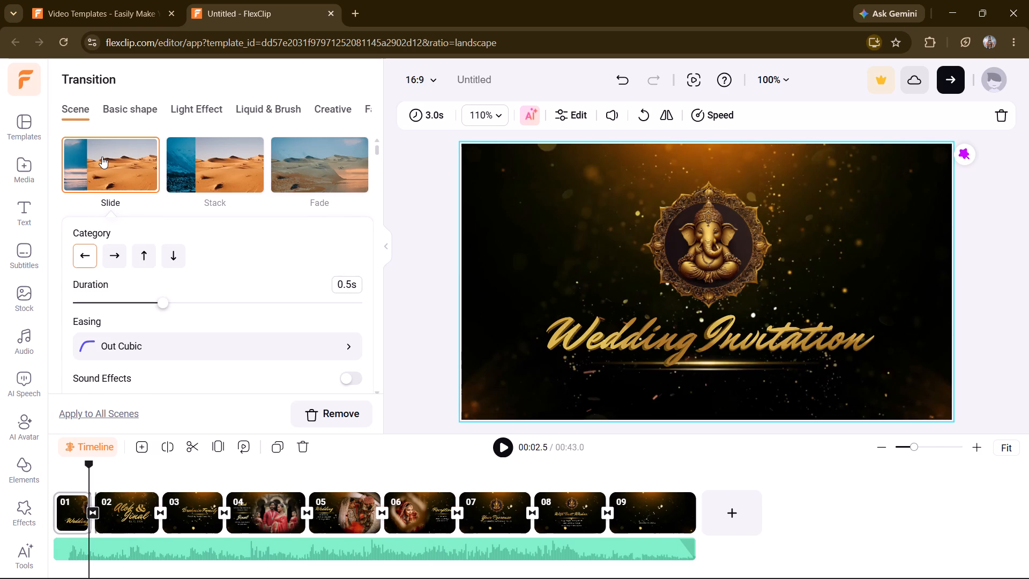
pyautogui.click(184, 160)
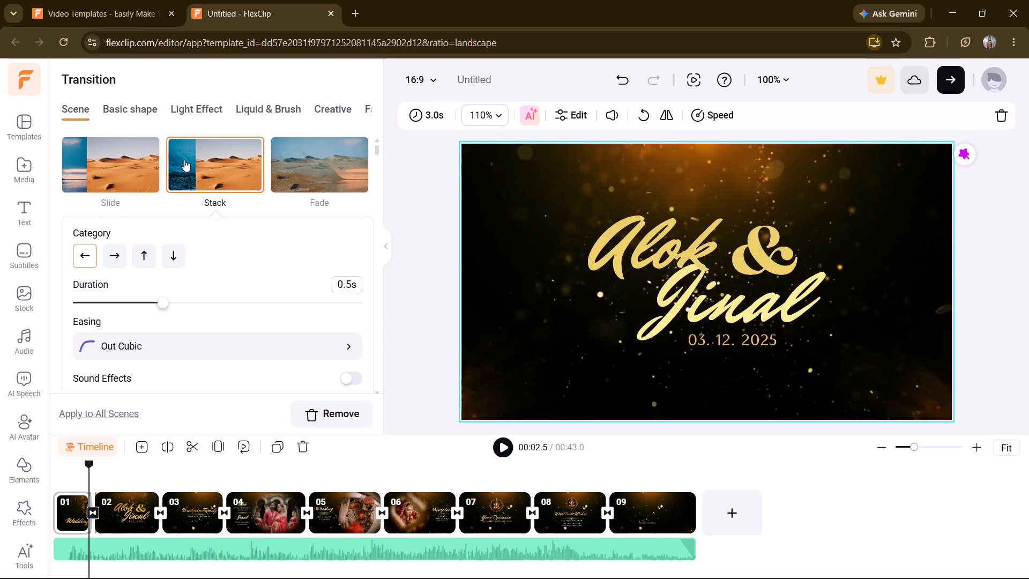
pyautogui.click(297, 158)
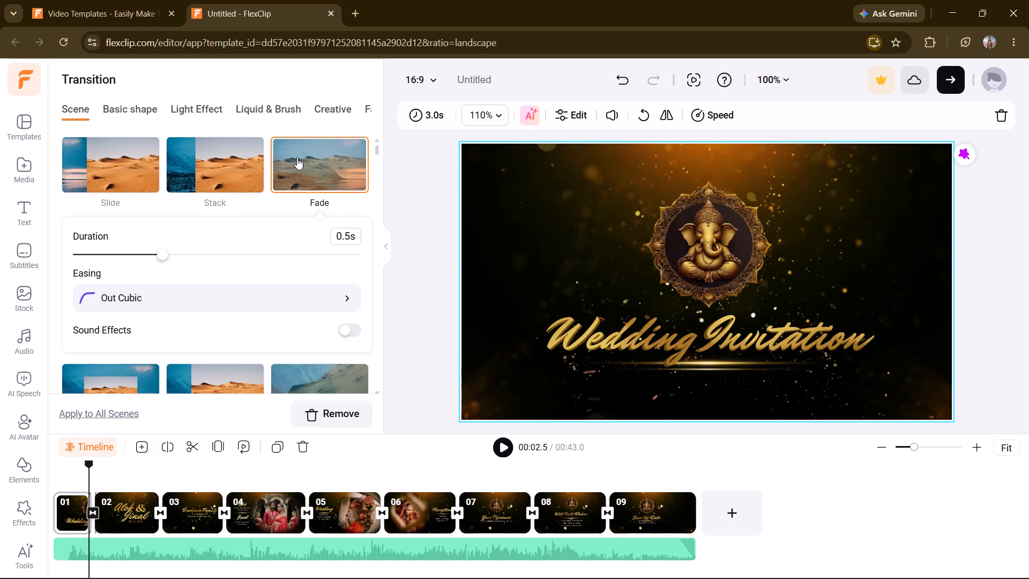
pyautogui.click(249, 155)
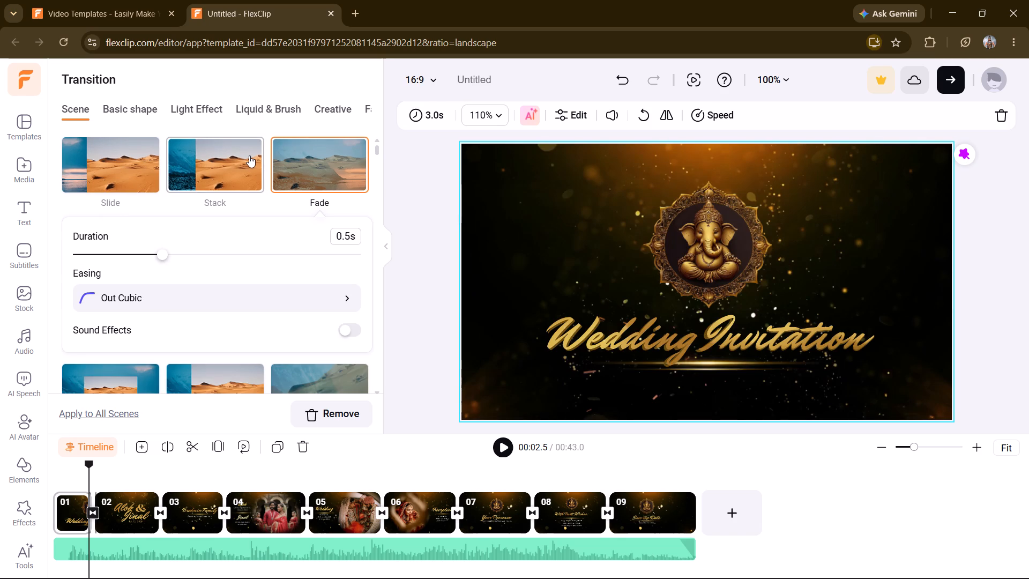
# Change the transition between scenes 01 and 02 to Slide.
pyautogui.click(111, 143)
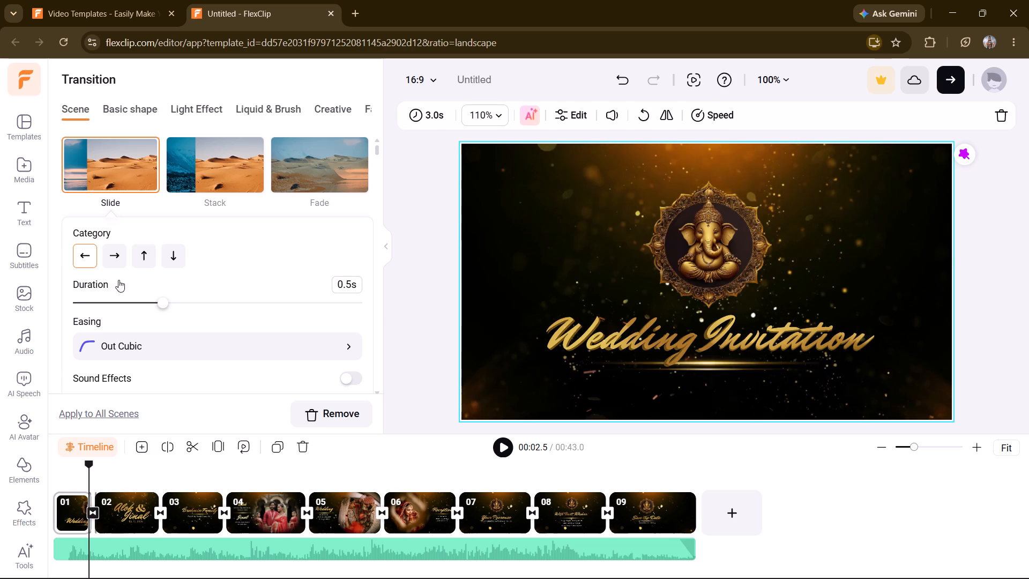
# In scene 02, spread the Alok, ampersand, Jinal and date texts apart, with Jinal below Alok and the date in the frame's lower right.
pyautogui.click(135, 502)
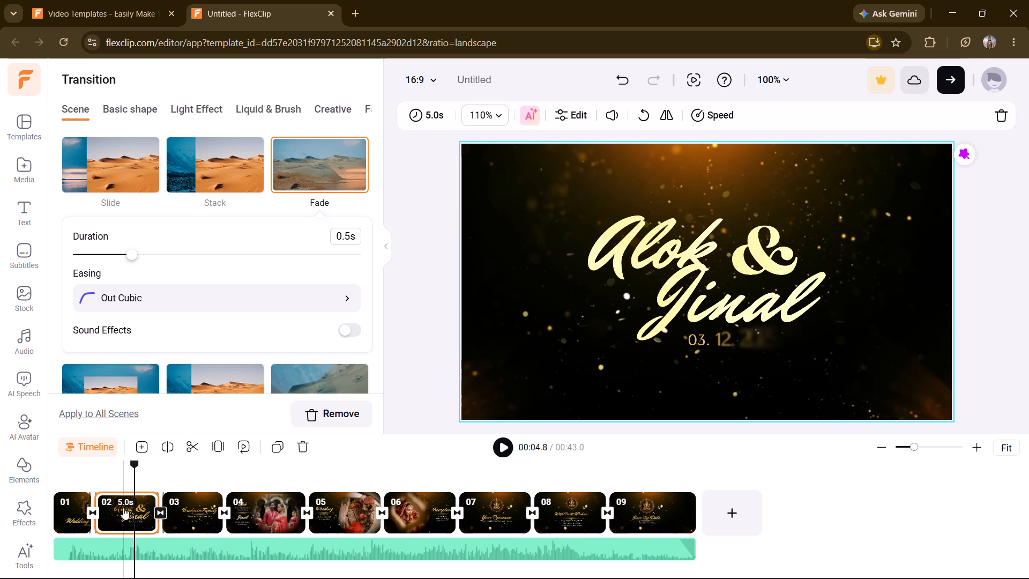
pyautogui.moveTo(133, 508); pyautogui.dragTo(159, 506)
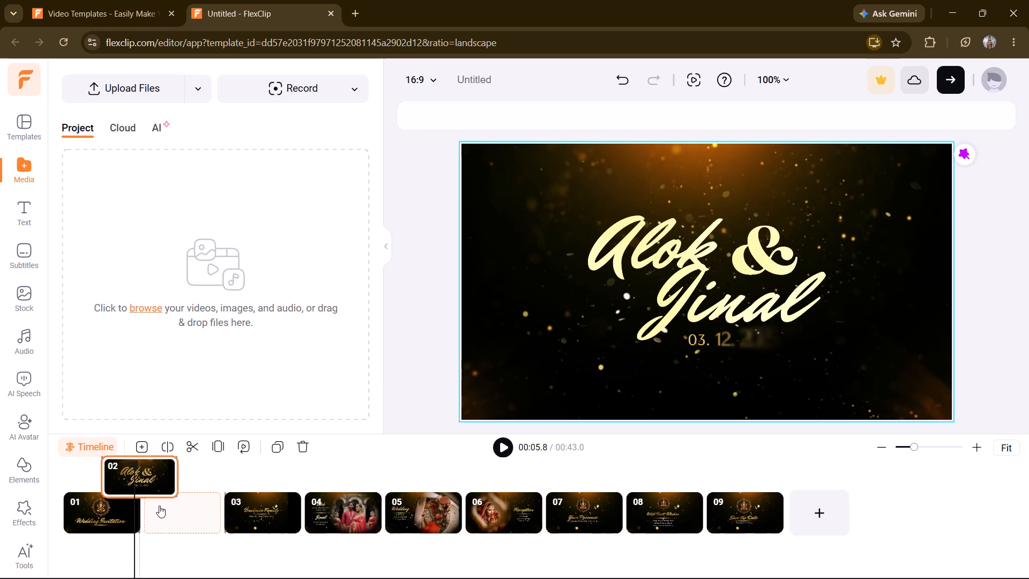
pyautogui.moveTo(159, 506); pyautogui.dragTo(169, 508)
pyautogui.click(169, 508)
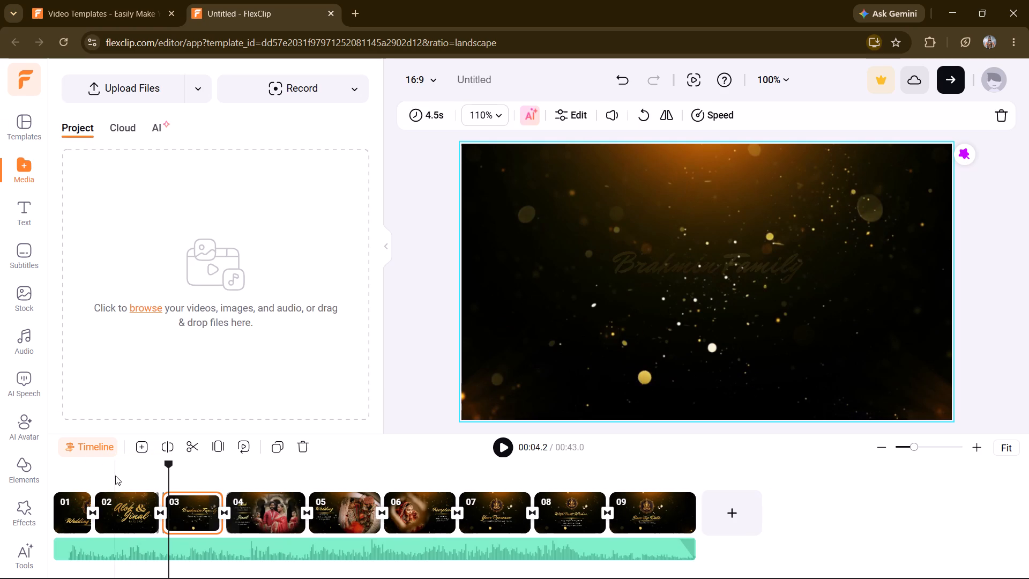
pyautogui.click(126, 510)
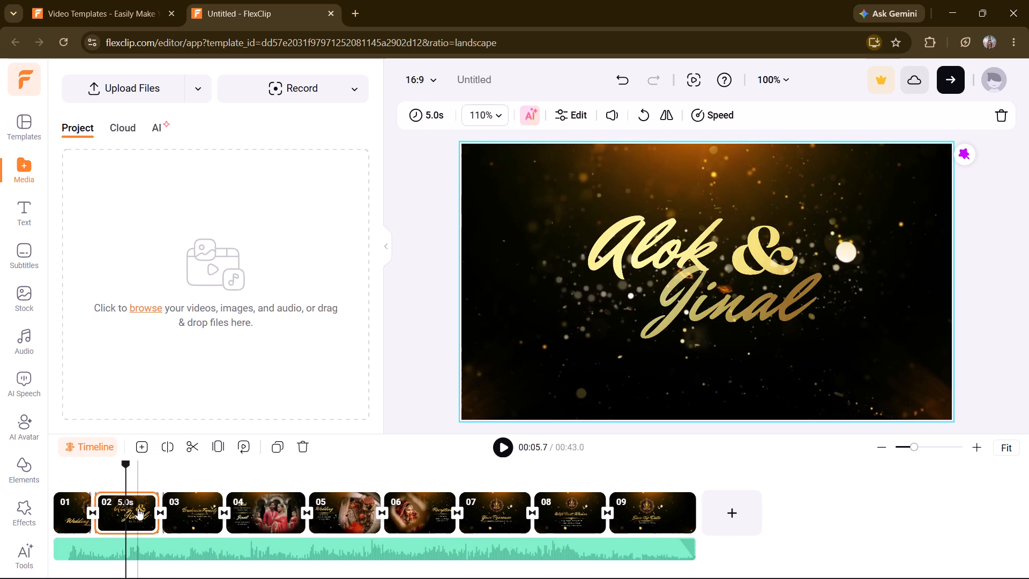
pyautogui.click(138, 508)
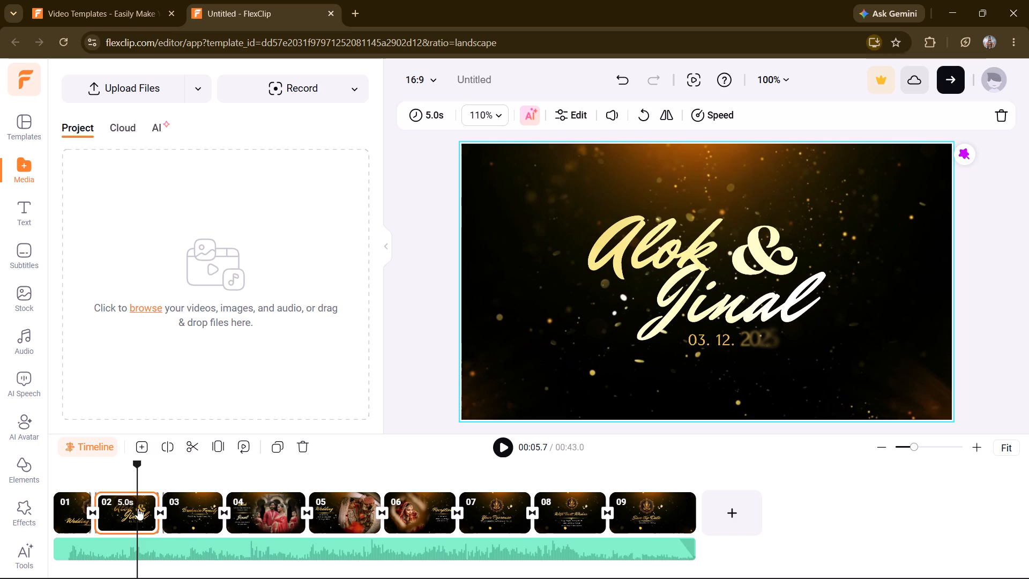
pyautogui.click(143, 510)
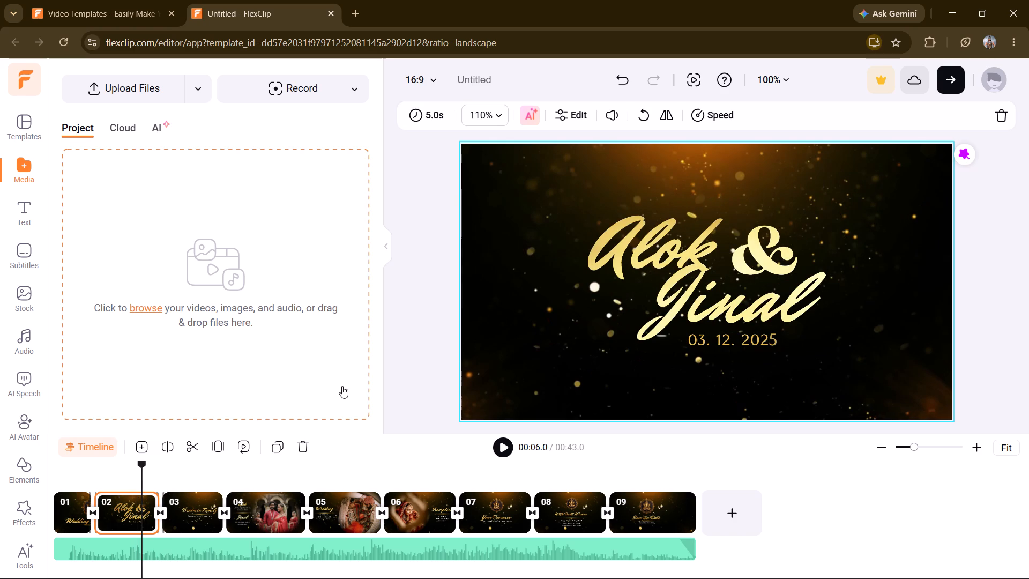
pyautogui.click(682, 262)
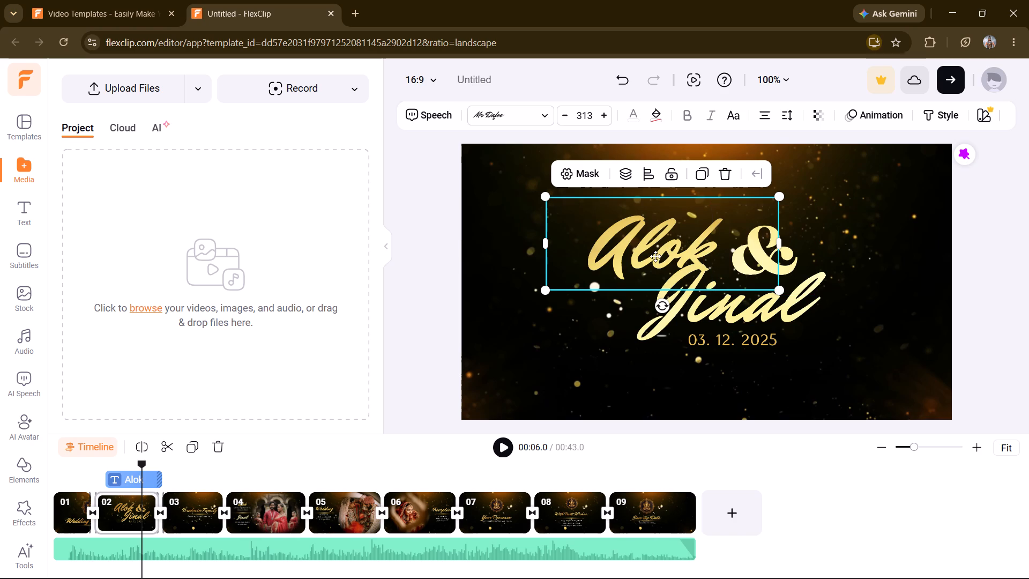
pyautogui.moveTo(655, 256); pyautogui.dragTo(600, 254)
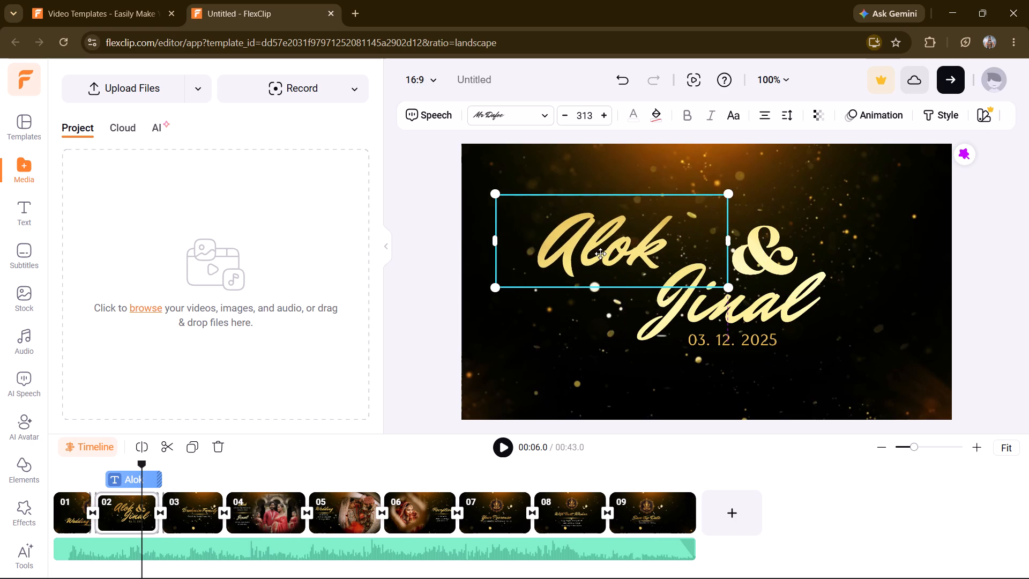
pyautogui.moveTo(600, 254); pyautogui.dragTo(599, 254)
pyautogui.moveTo(753, 248); pyautogui.dragTo(867, 214)
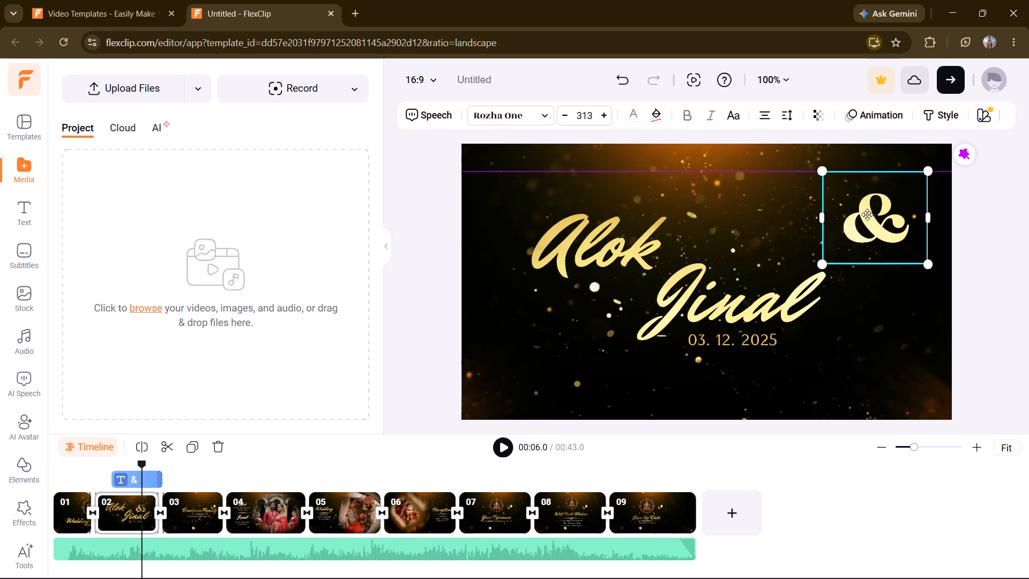
pyautogui.moveTo(867, 214); pyautogui.dragTo(872, 209)
pyautogui.moveTo(732, 300); pyautogui.dragTo(634, 335)
pyautogui.moveTo(768, 345); pyautogui.dragTo(920, 359)
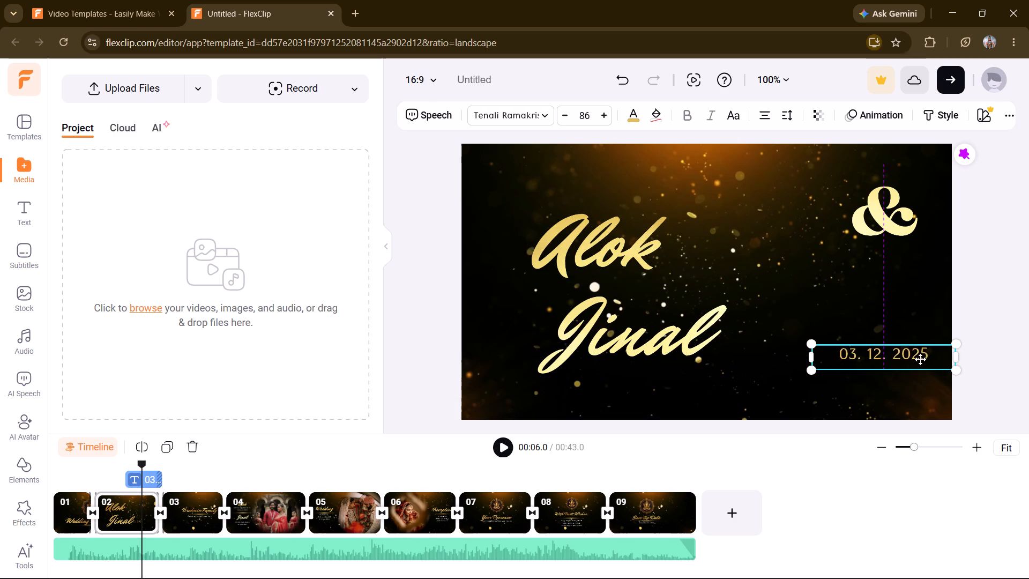
pyautogui.moveTo(920, 359); pyautogui.dragTo(903, 351)
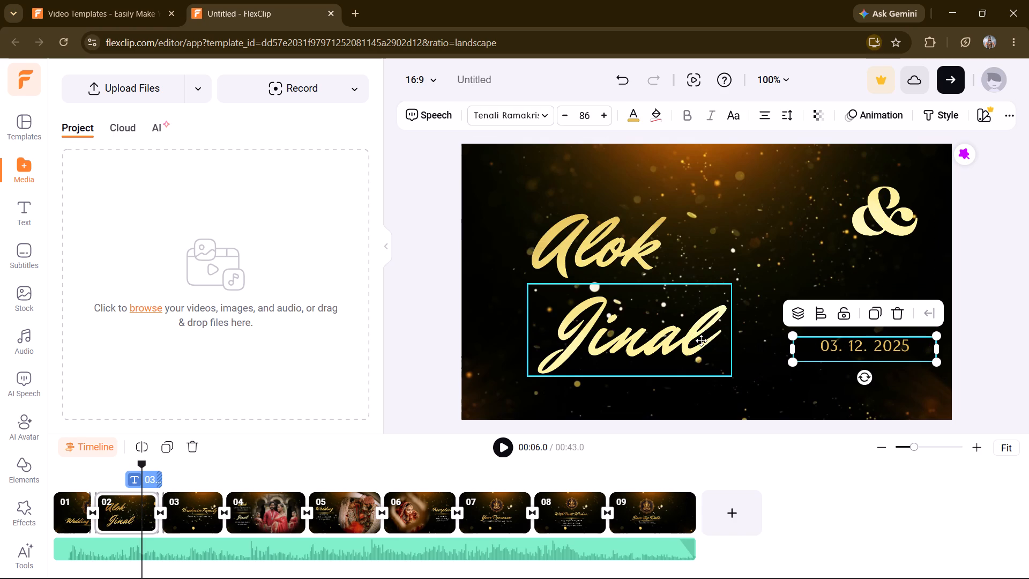
# Replace the bride's name Jinal in scene 02 with "sunita".
pyautogui.click(701, 340)
pyautogui.click(701, 340)
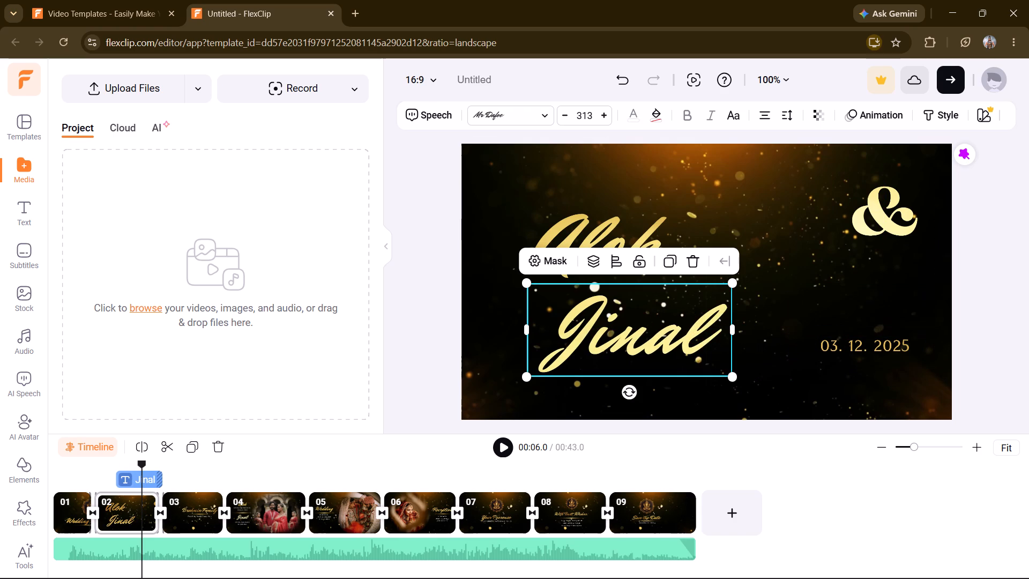
pyautogui.press('BackSpace')
pyautogui.press('BackSpace')
pyautogui.press('BackSpace')
pyautogui.press('BackSpace')
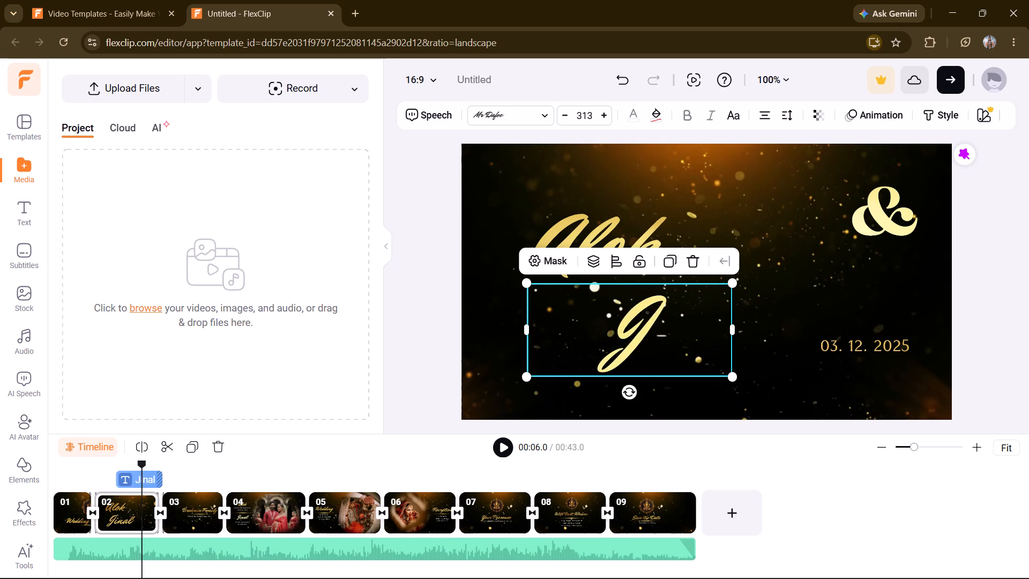
pyautogui.press('BackSpace')
pyautogui.write('sunith')
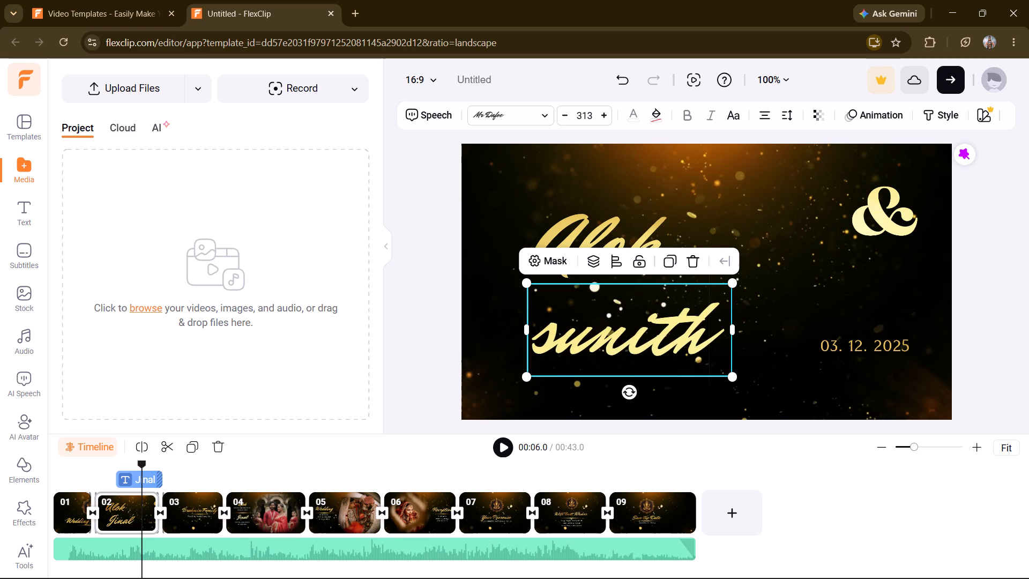
pyautogui.press('a')
pyautogui.press('BackSpace')
pyautogui.press('BackSpace')
pyautogui.press('a')
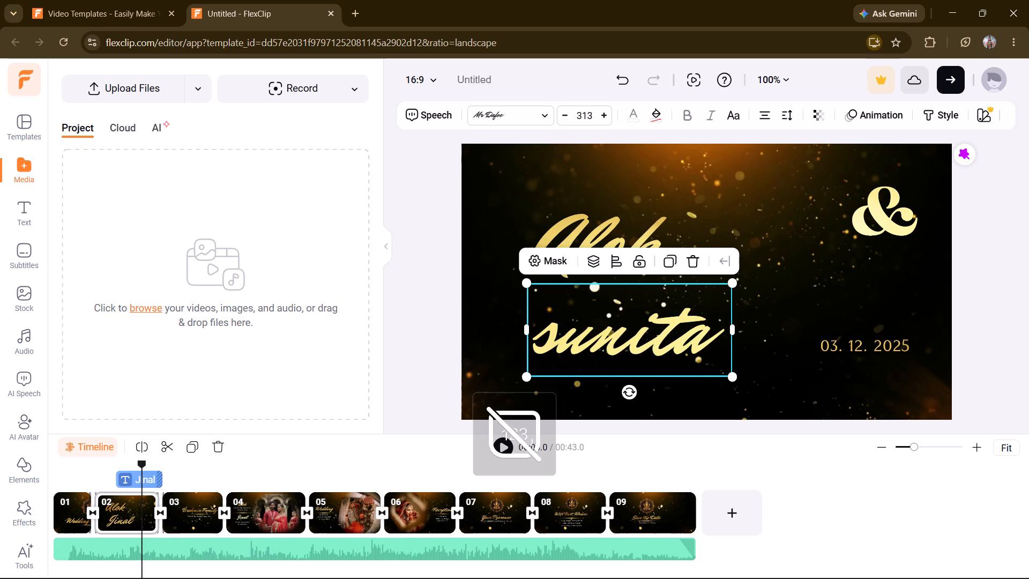
pyautogui.press('BackSpace')
pyautogui.write('ha')
pyautogui.press('BackSpace')
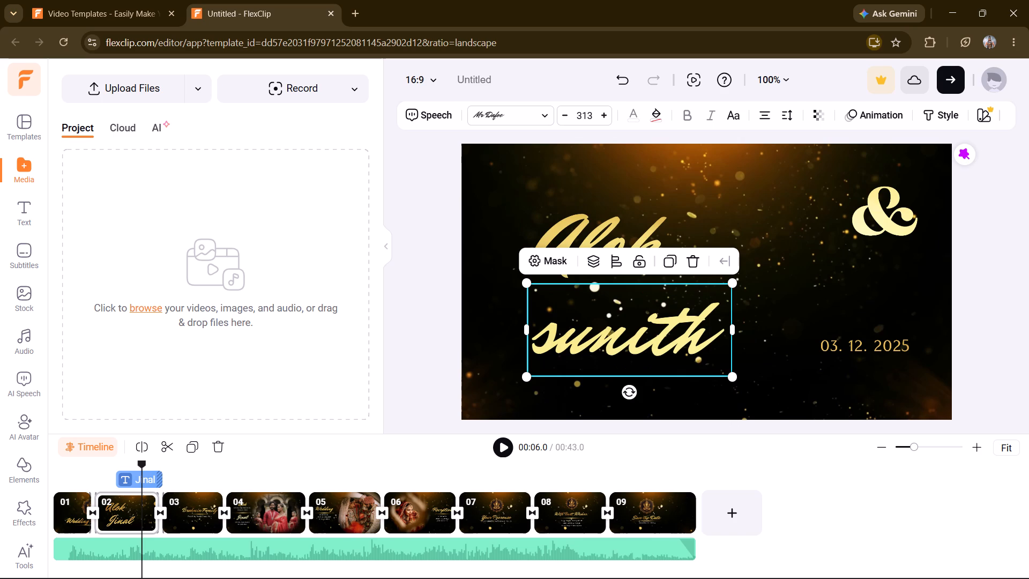
pyautogui.press('BackSpace')
pyautogui.press('a')
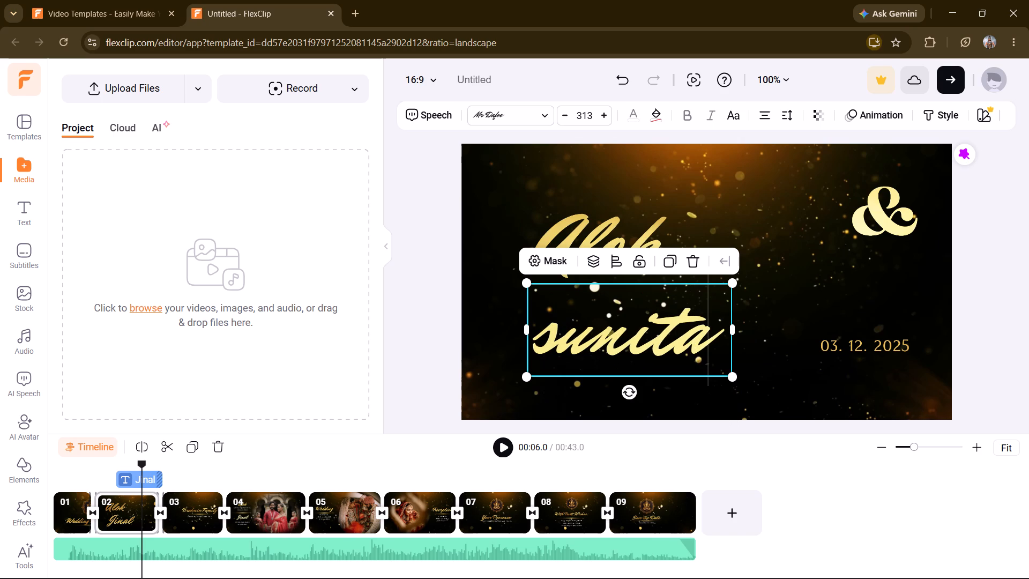
pyautogui.click(766, 209)
# Replace the groom's name Alok in scene 02 with "prstsp".
pyautogui.click(579, 254)
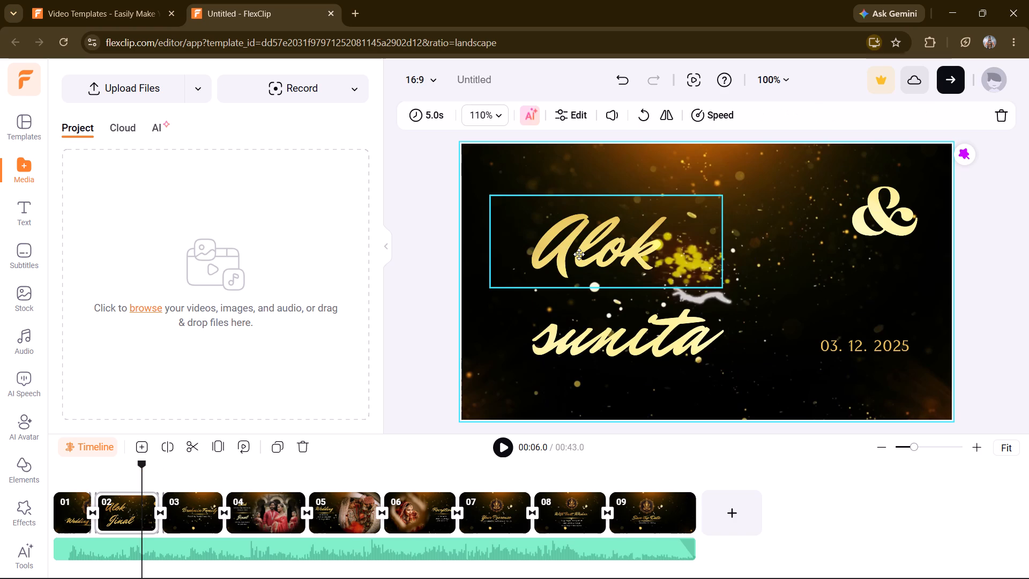
pyautogui.click(676, 244)
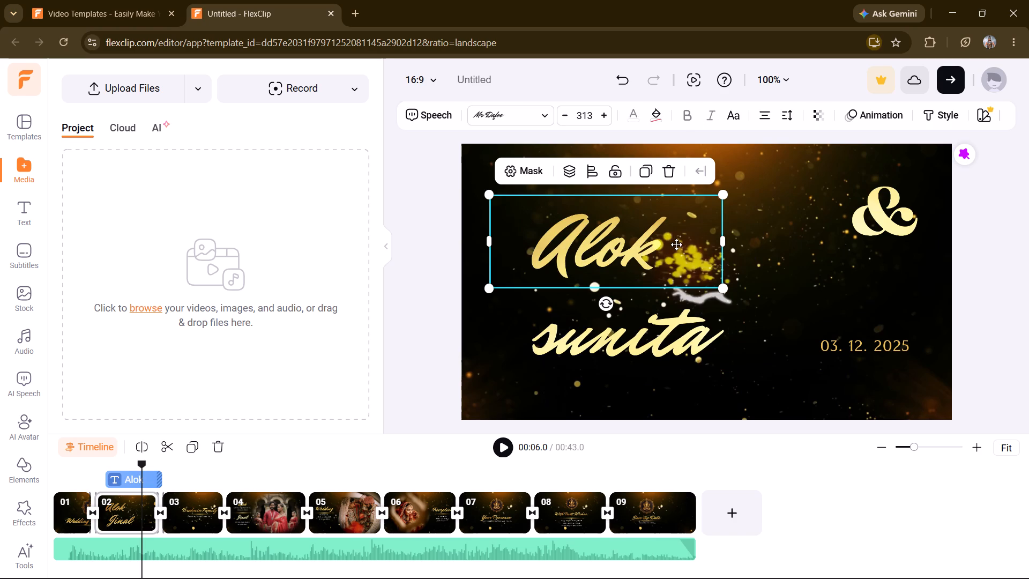
pyautogui.click(676, 244)
pyautogui.press('BackSpace')
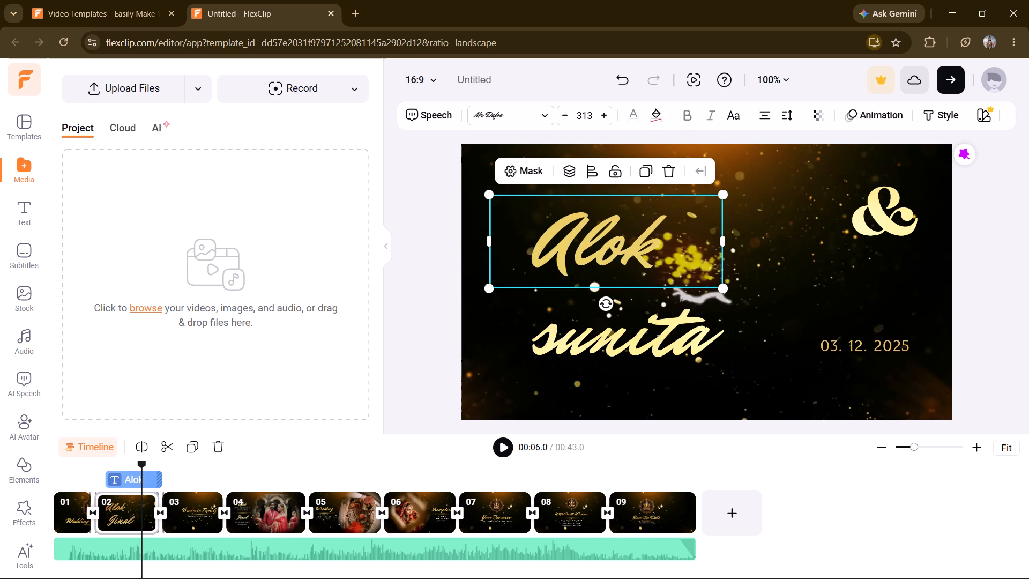
pyautogui.press('BackSpace')
pyautogui.press('BackSpace')
pyautogui.press('BackSpace')
pyautogui.press('BackSpace')
pyautogui.write('prsts')
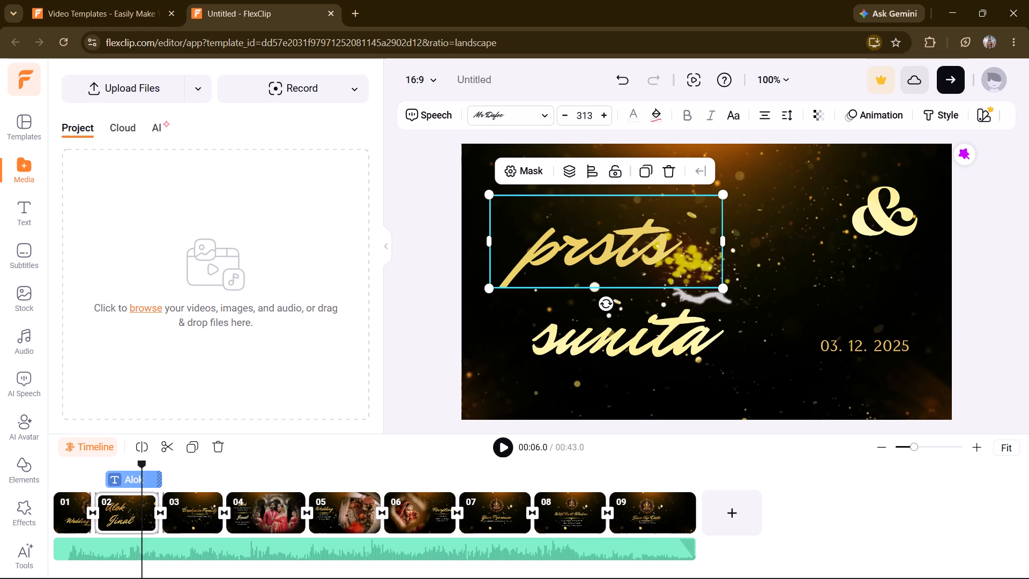
pyautogui.press('p')
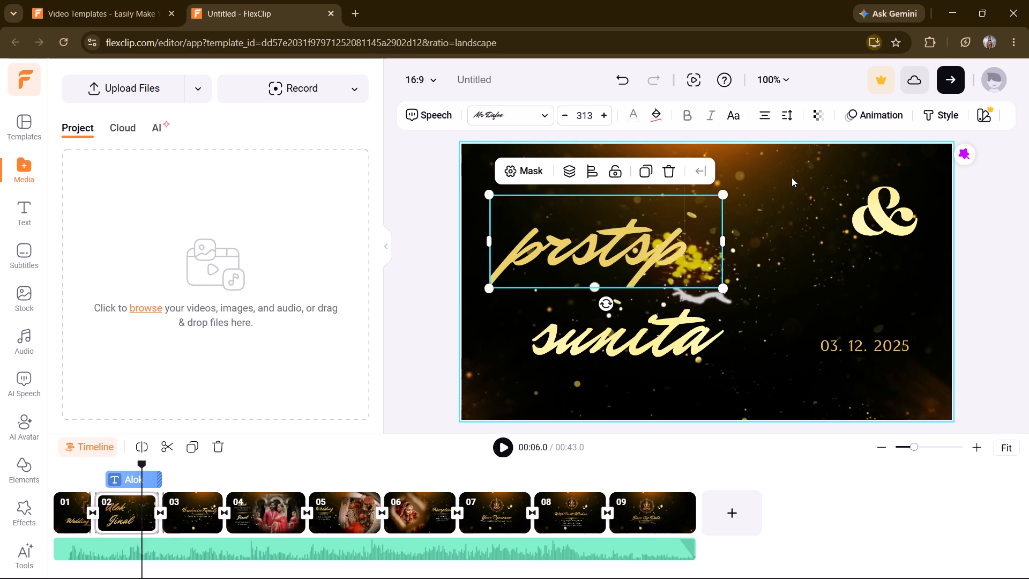
pyautogui.click(792, 177)
# Shift the prstsp text slightly up and to the right, and place the ampersand directly beside it on the same line.
pyautogui.click(597, 244)
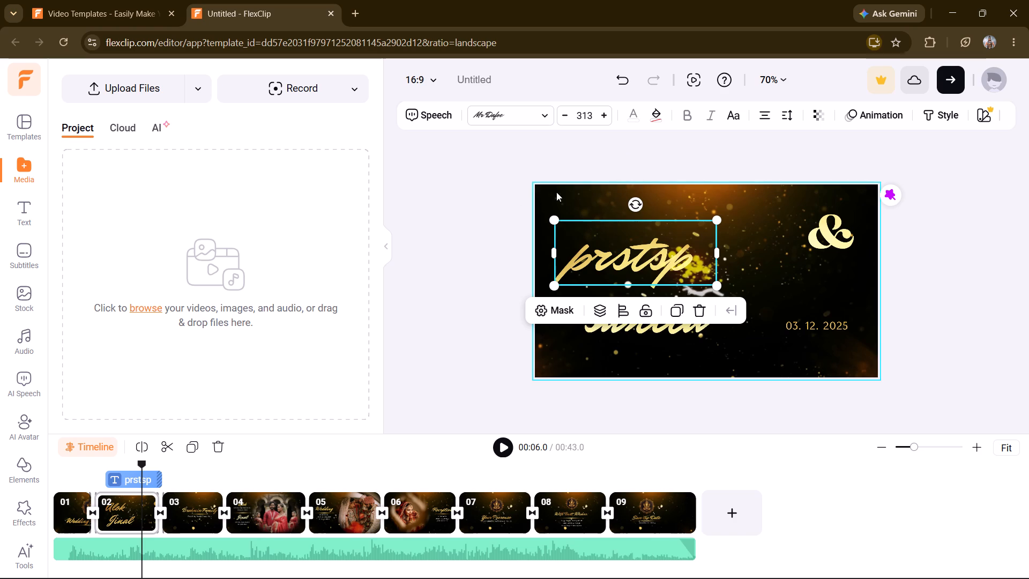
pyautogui.click(532, 182)
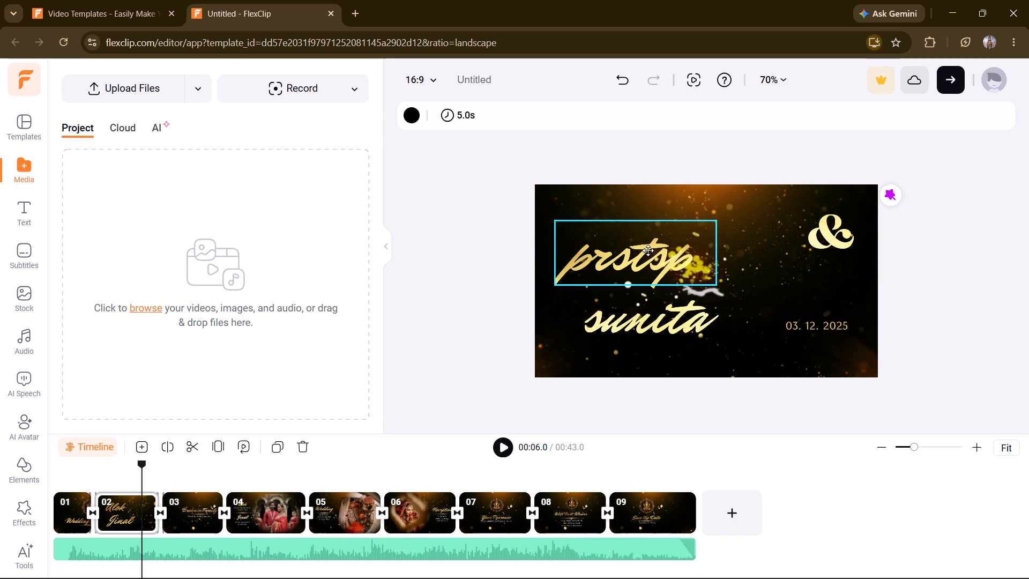
pyautogui.moveTo(615, 264); pyautogui.dragTo(623, 259)
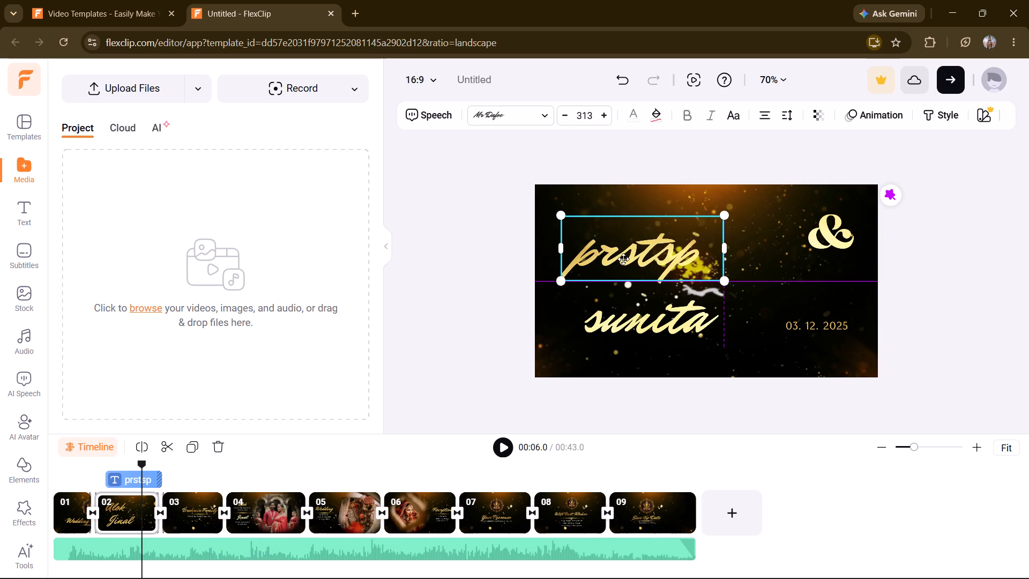
pyautogui.moveTo(623, 259); pyautogui.dragTo(631, 254)
pyautogui.moveTo(837, 237); pyautogui.dragTo(797, 248)
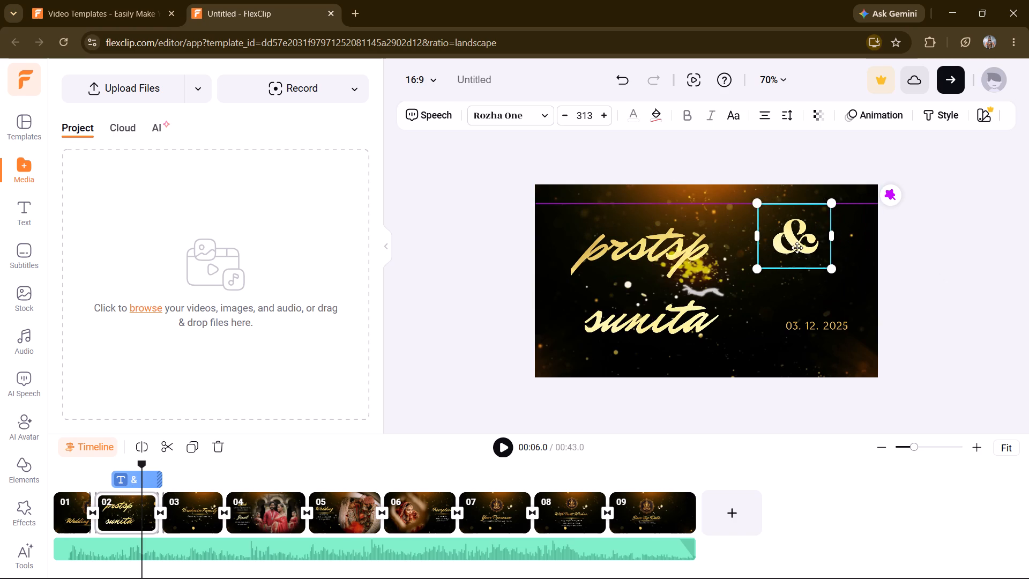
pyautogui.moveTo(797, 248); pyautogui.dragTo(754, 252)
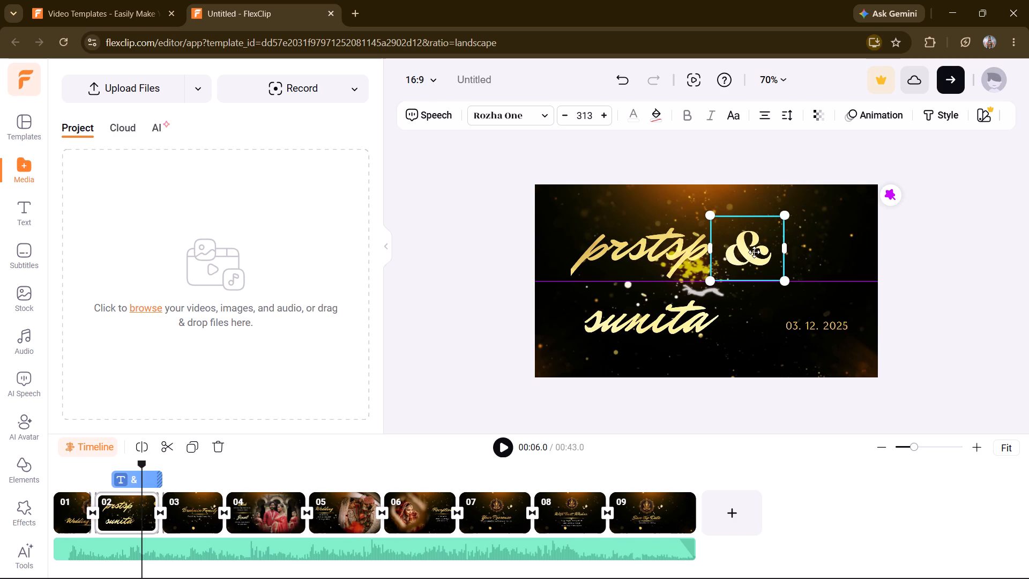
pyautogui.moveTo(754, 252); pyautogui.dragTo(754, 251)
pyautogui.moveTo(744, 243); pyautogui.dragTo(742, 240)
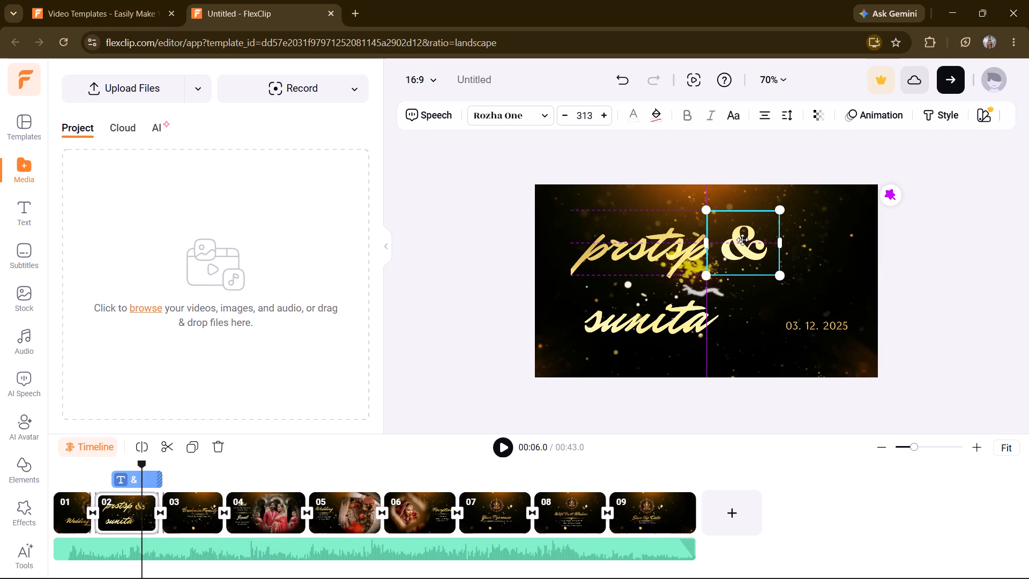
pyautogui.moveTo(742, 240); pyautogui.dragTo(738, 246)
pyautogui.moveTo(738, 246); pyautogui.dragTo(743, 242)
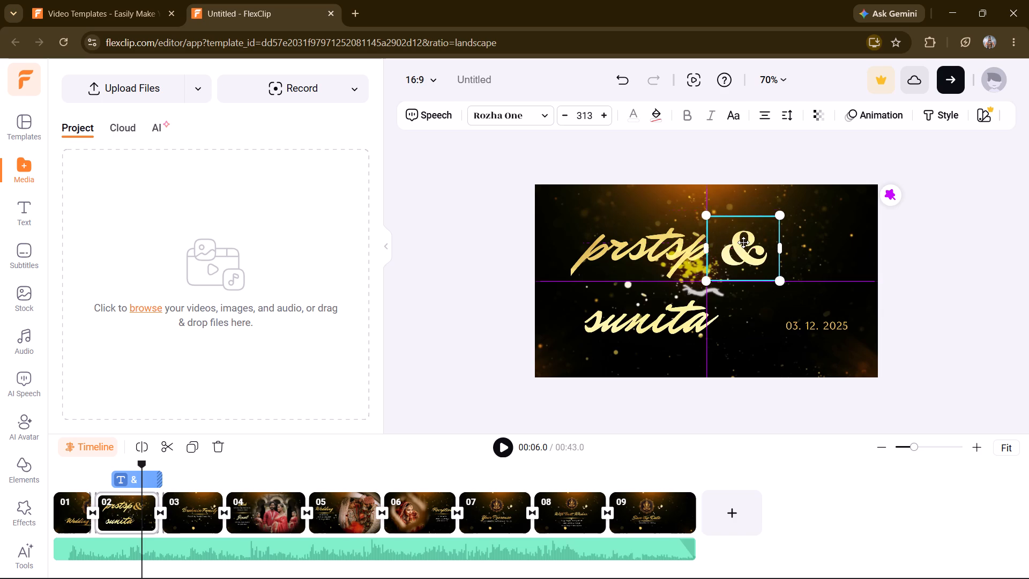
pyautogui.moveTo(743, 242); pyautogui.dragTo(747, 240)
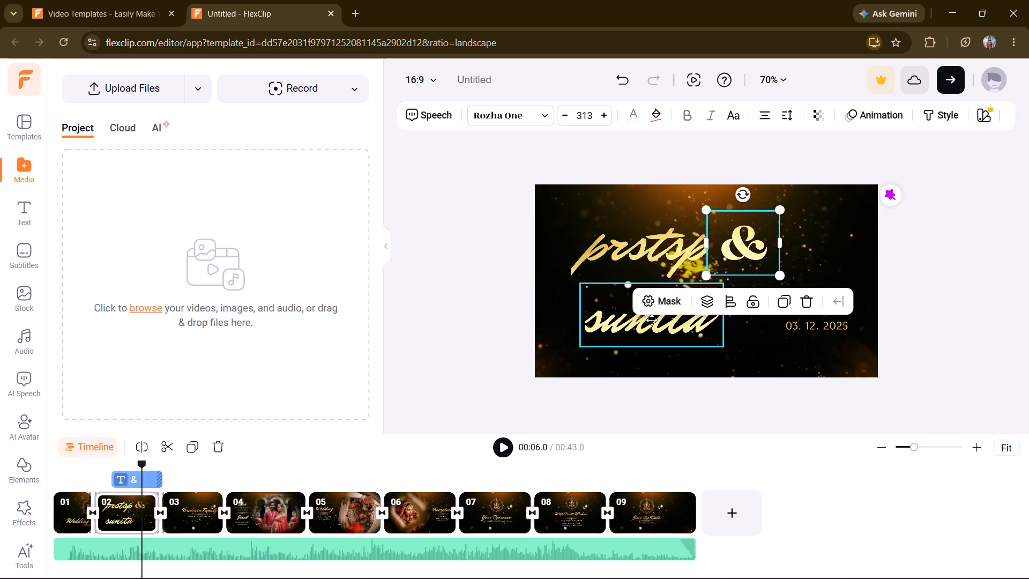
# Move the sunita text in scene 02 up and to the right, directly beneath the prstsp and ampersand line.
pyautogui.moveTo(653, 325); pyautogui.dragTo(687, 285)
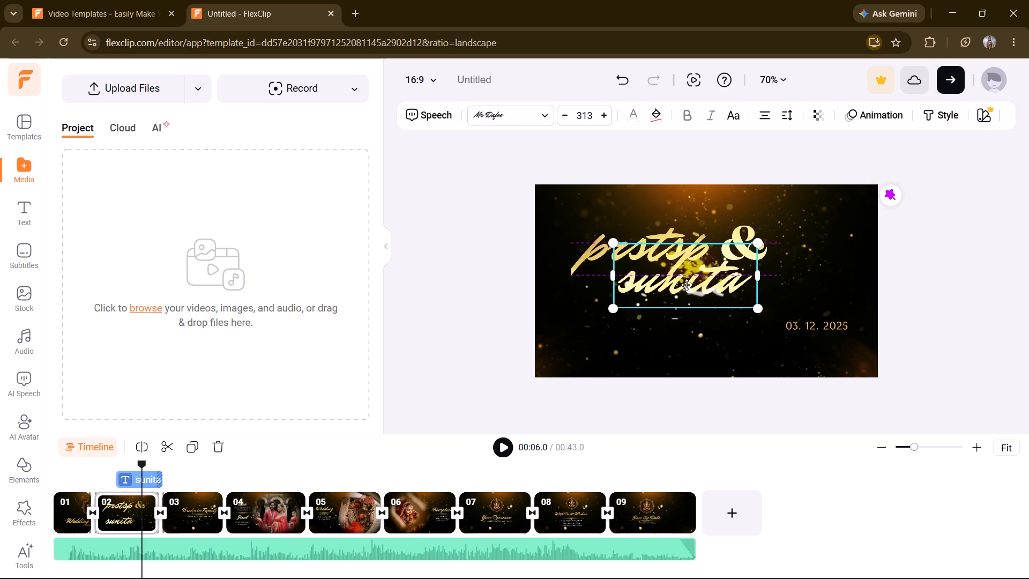
pyautogui.moveTo(687, 285); pyautogui.dragTo(699, 292)
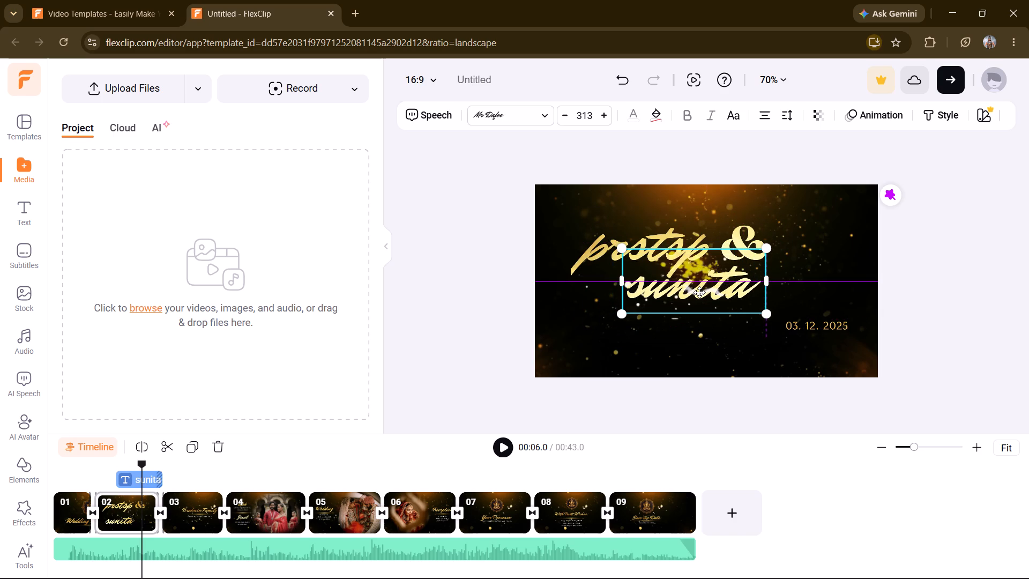
pyautogui.moveTo(699, 292); pyautogui.dragTo(694, 291)
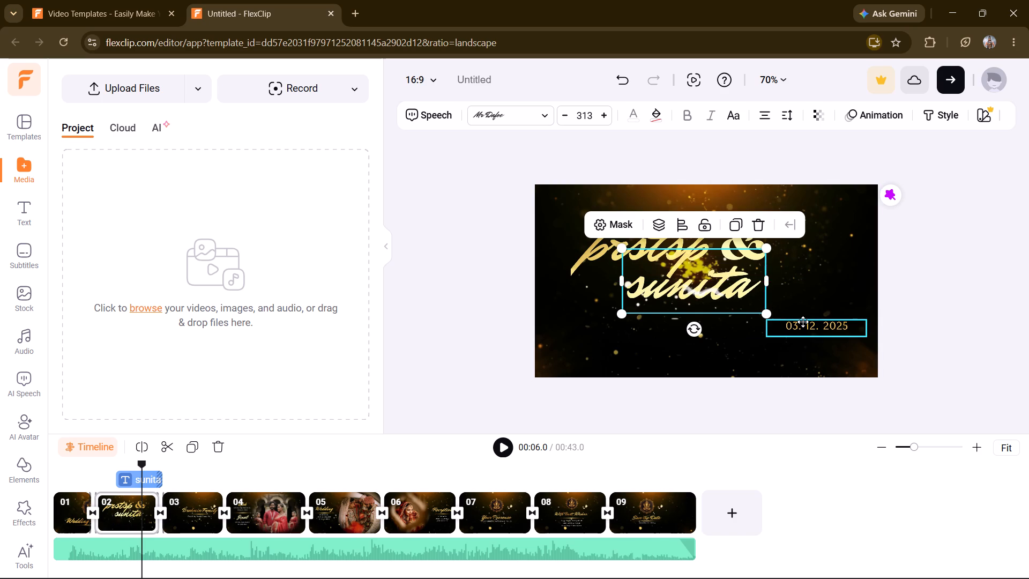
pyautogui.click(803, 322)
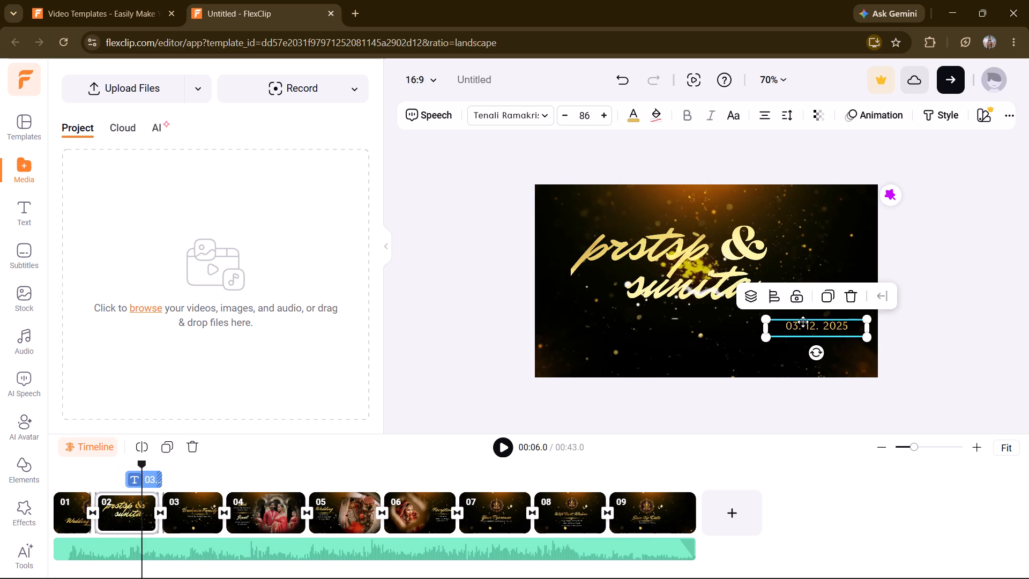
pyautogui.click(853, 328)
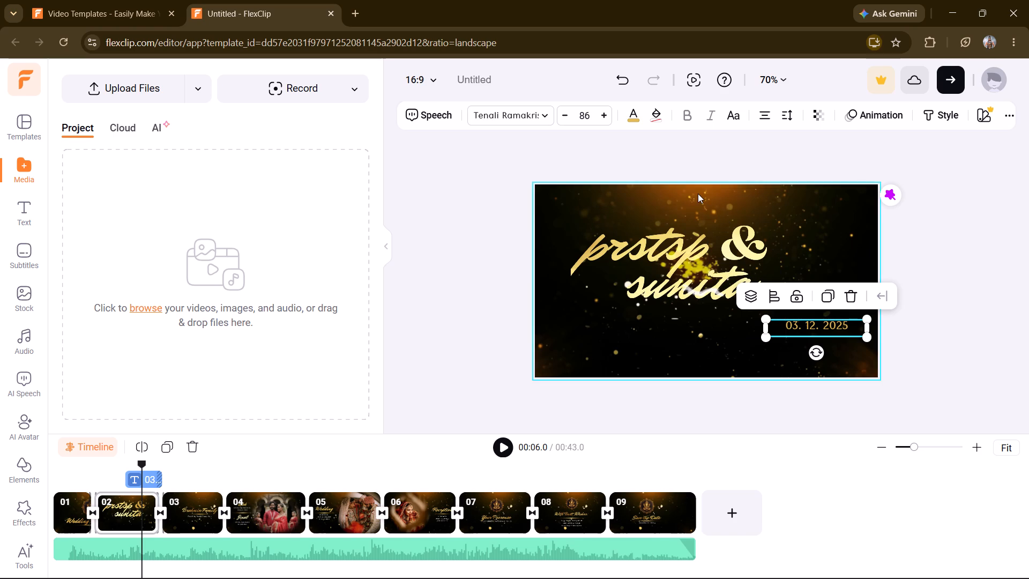
# Change the font of the prstsp text in scene 02 to the handwriting font Niconne.
pyautogui.click(641, 258)
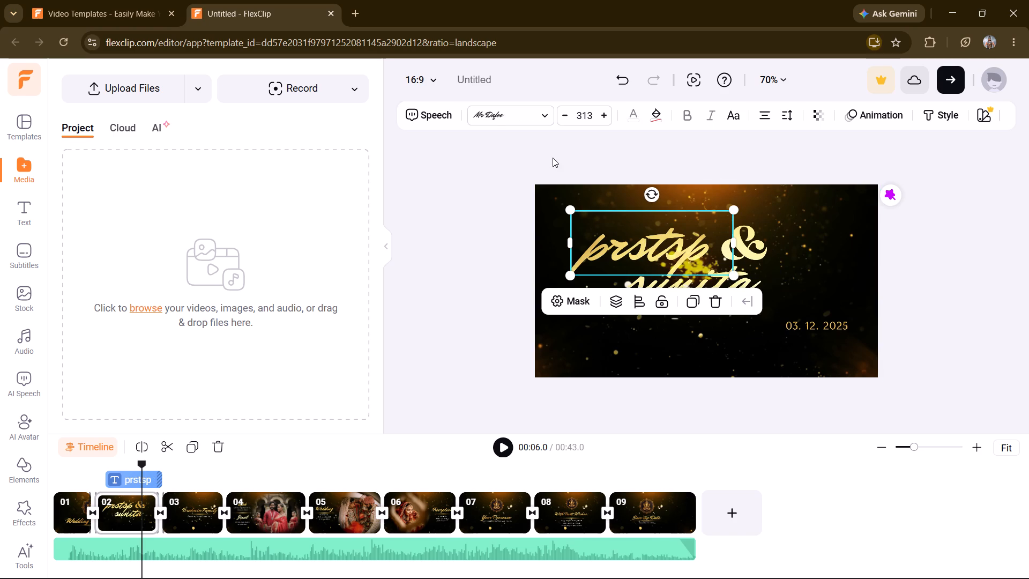
pyautogui.click(545, 123)
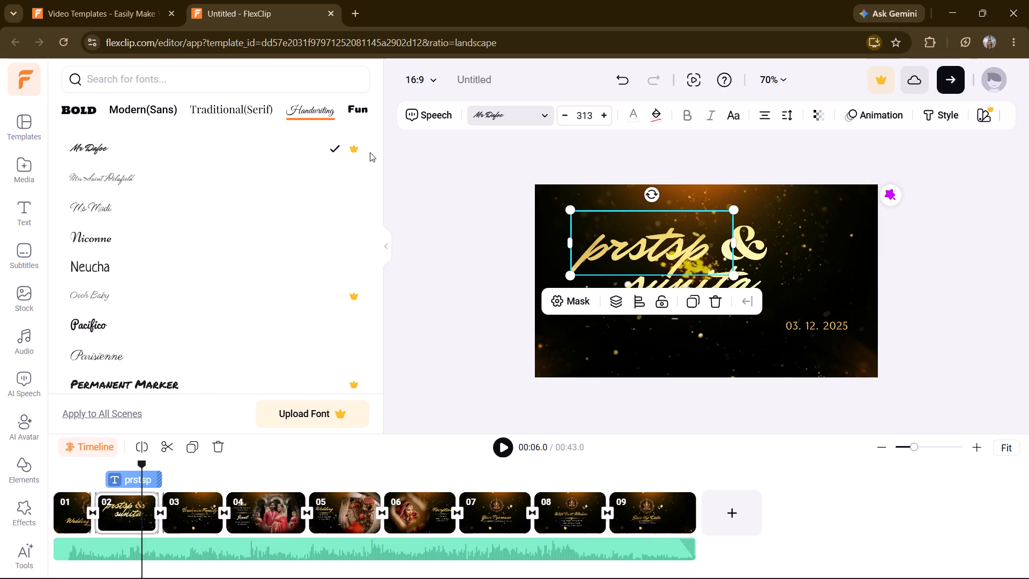
pyautogui.click(118, 242)
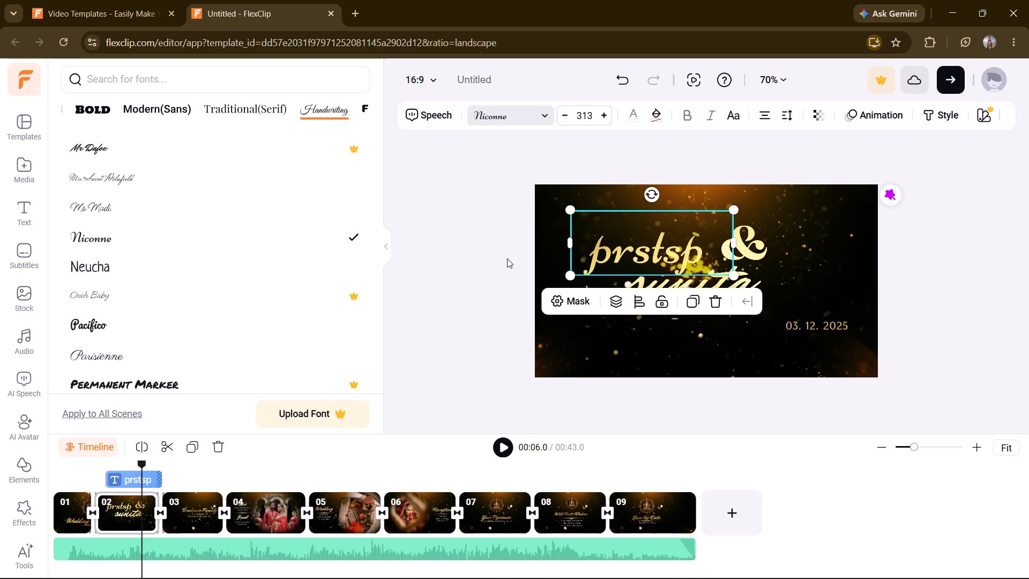
# Correct the groom's name in scene 02 so it reads "pratap".
pyautogui.click(705, 259)
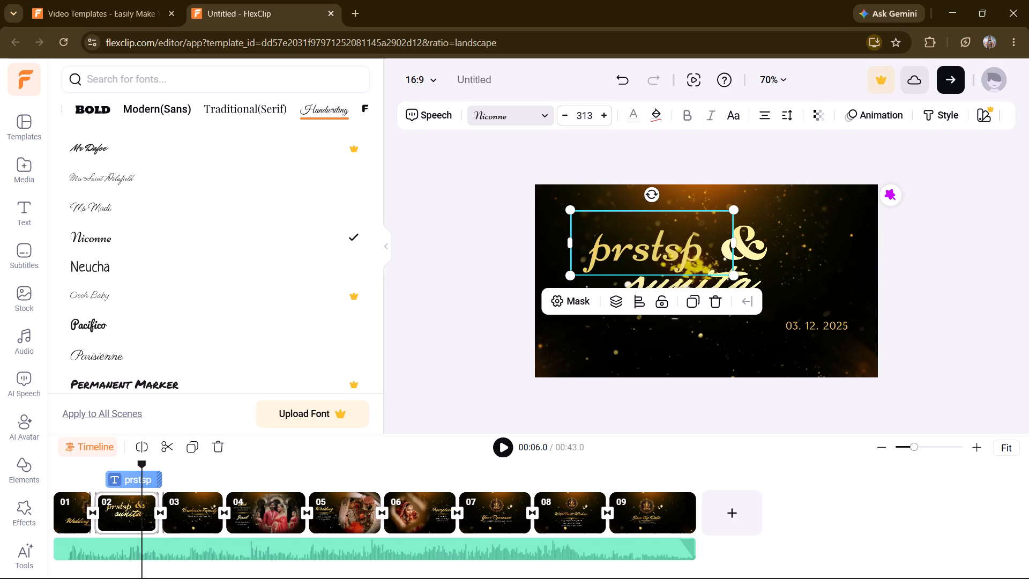
pyautogui.press('BackSpace')
pyautogui.press('BackSpace')
pyautogui.press('BackSpace')
pyautogui.press('BackSpace')
pyautogui.write('atap')
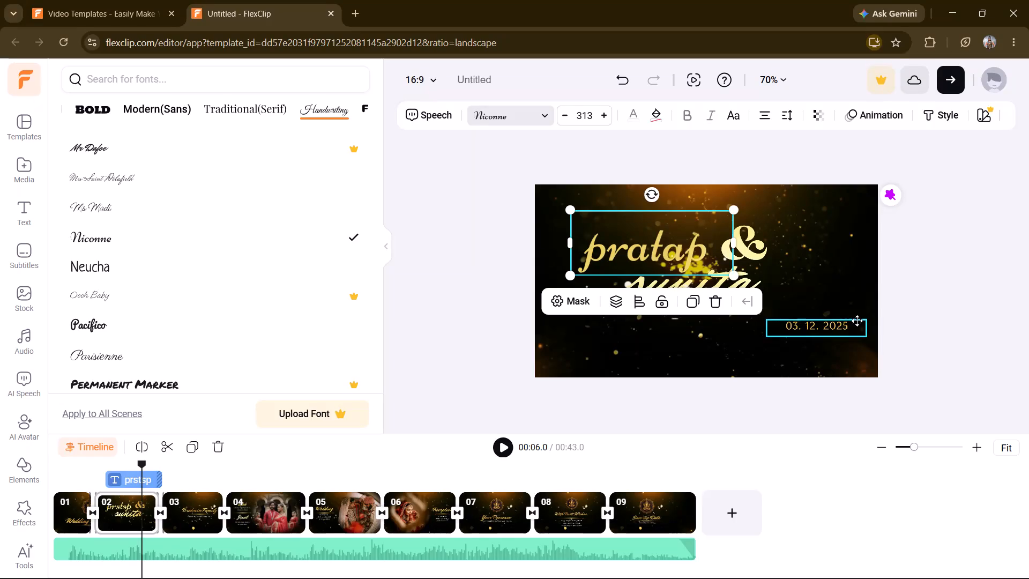
pyautogui.click(804, 240)
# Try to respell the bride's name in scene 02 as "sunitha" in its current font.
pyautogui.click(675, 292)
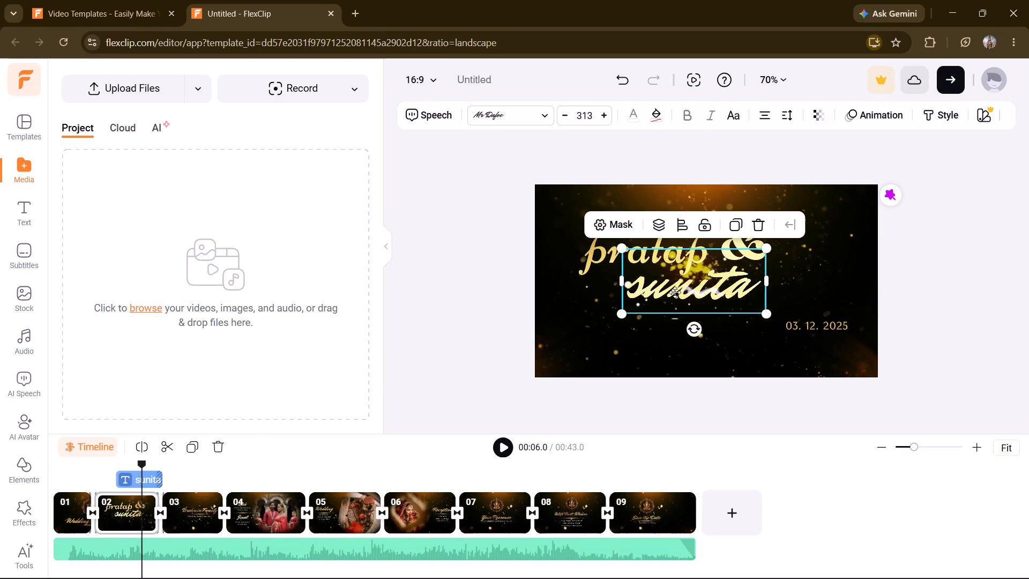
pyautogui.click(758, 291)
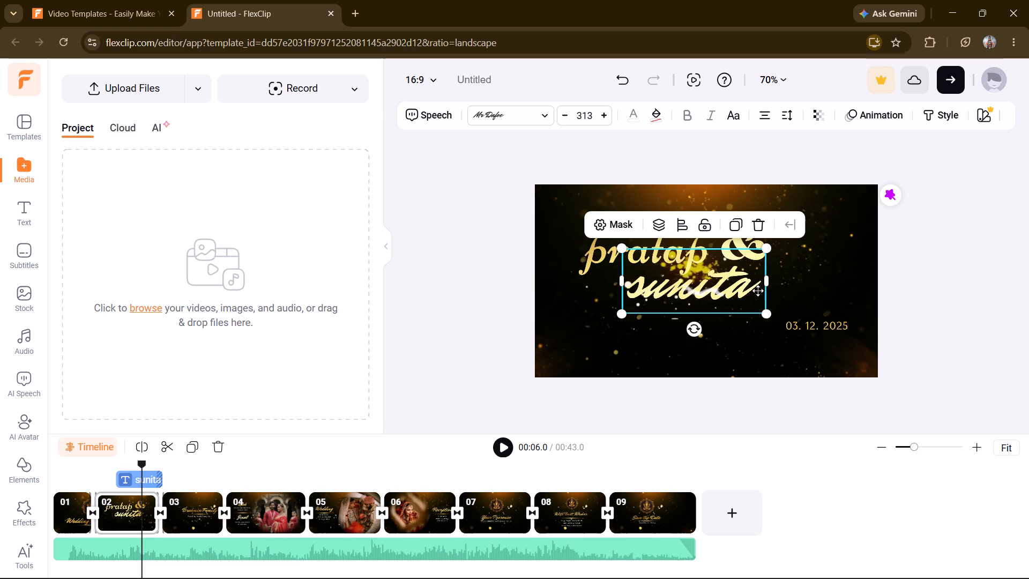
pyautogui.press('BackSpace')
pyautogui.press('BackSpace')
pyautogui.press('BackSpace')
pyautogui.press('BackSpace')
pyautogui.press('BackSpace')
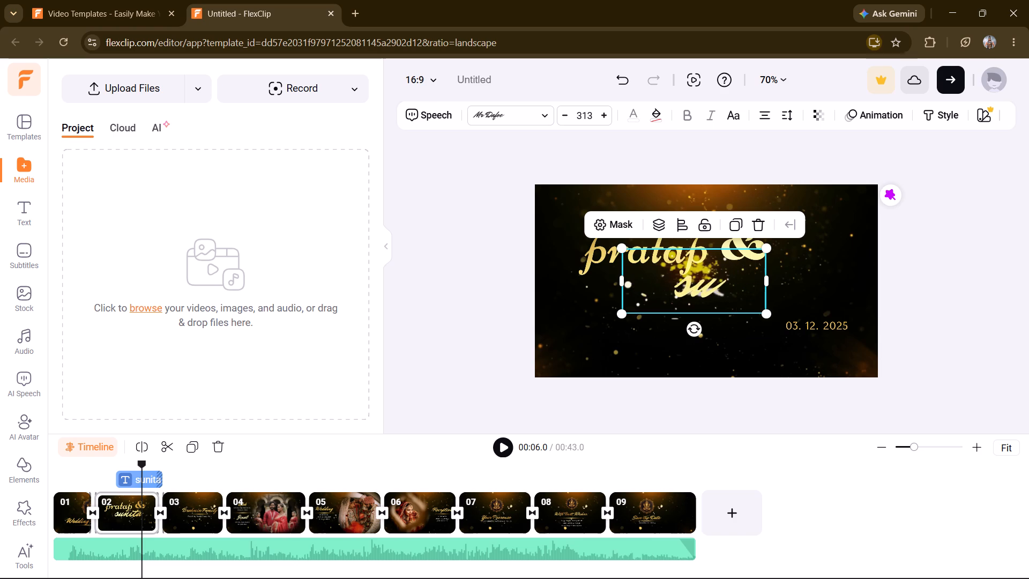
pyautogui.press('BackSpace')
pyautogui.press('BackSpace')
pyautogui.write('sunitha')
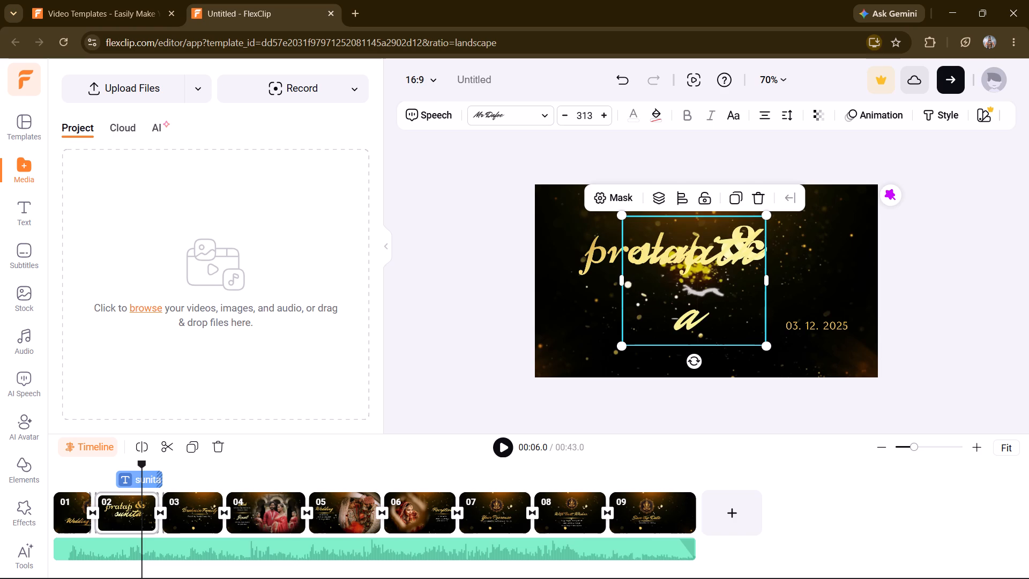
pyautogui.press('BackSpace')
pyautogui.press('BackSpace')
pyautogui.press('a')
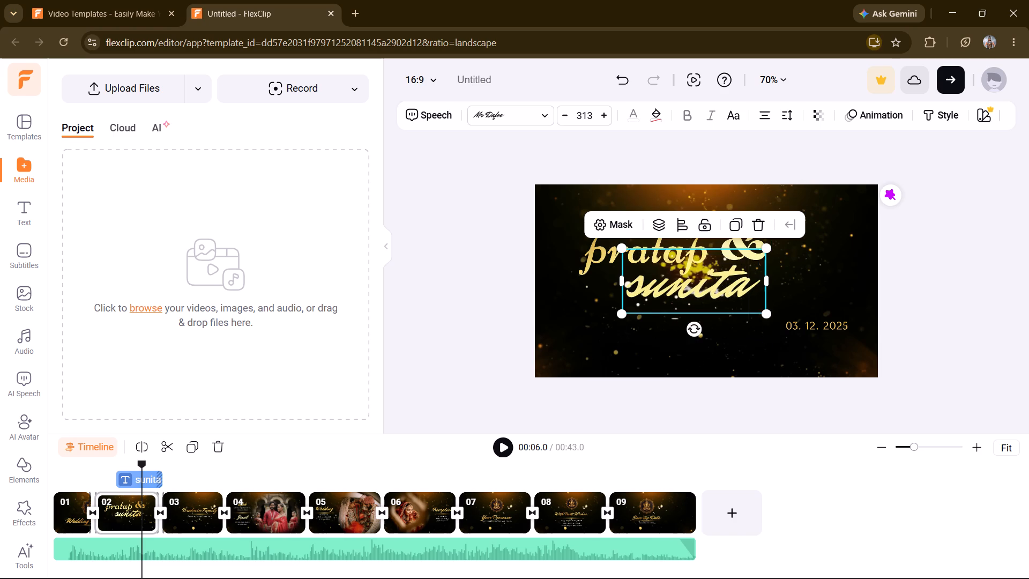
# Clear the bride's name text in scene 02 and set its font to Niconne.
pyautogui.press('BackSpace')
pyautogui.press('BackSpace')
pyautogui.press('BackSpace')
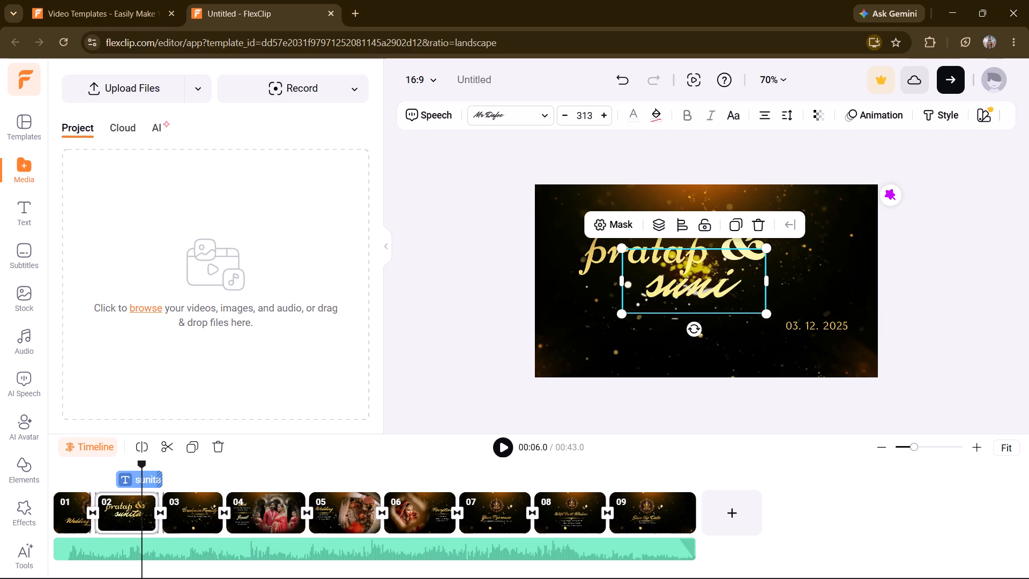
pyautogui.press('BackSpace')
pyautogui.press('BackSpace')
pyautogui.press('BackSpace')
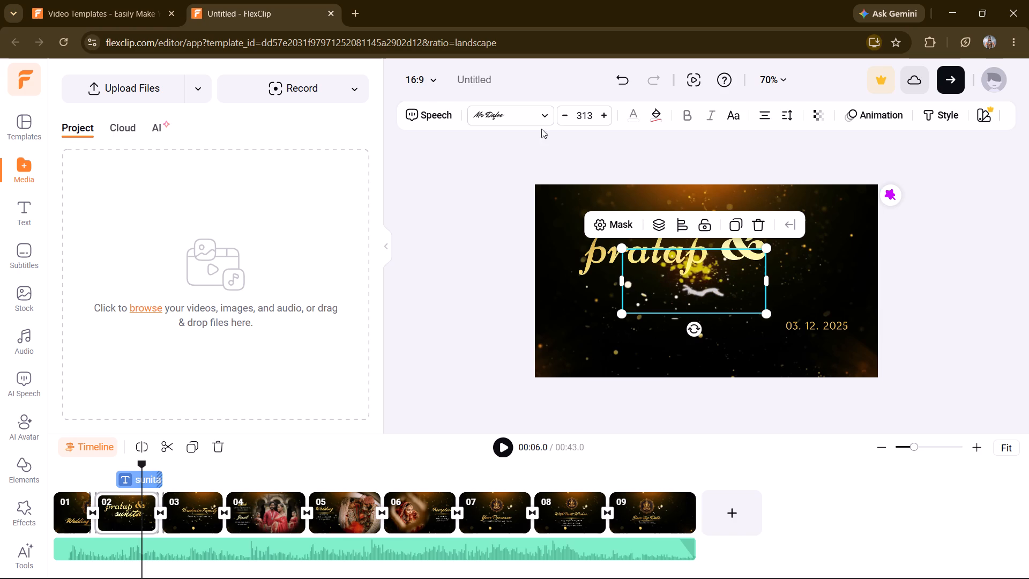
pyautogui.click(540, 114)
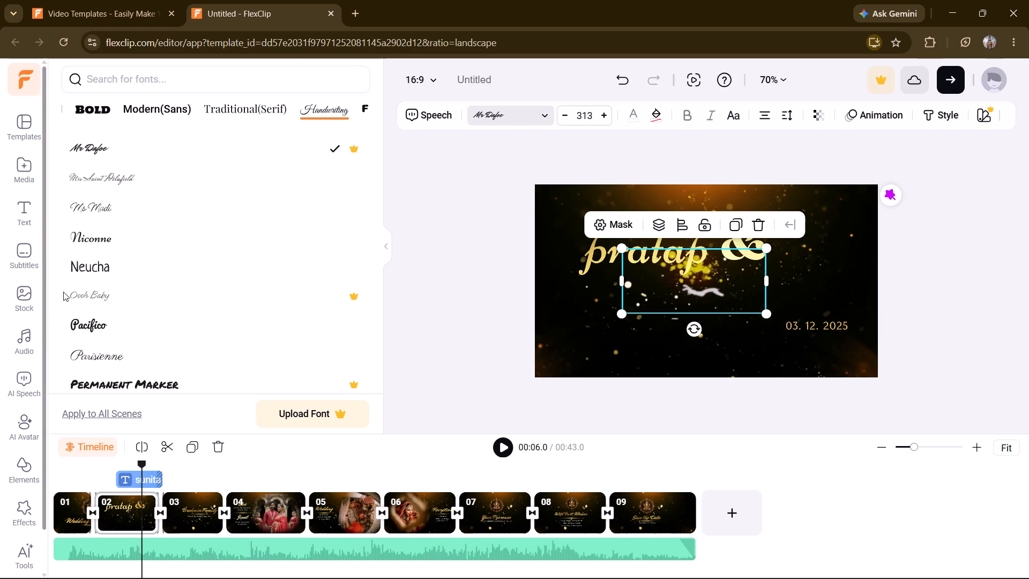
pyautogui.click(94, 247)
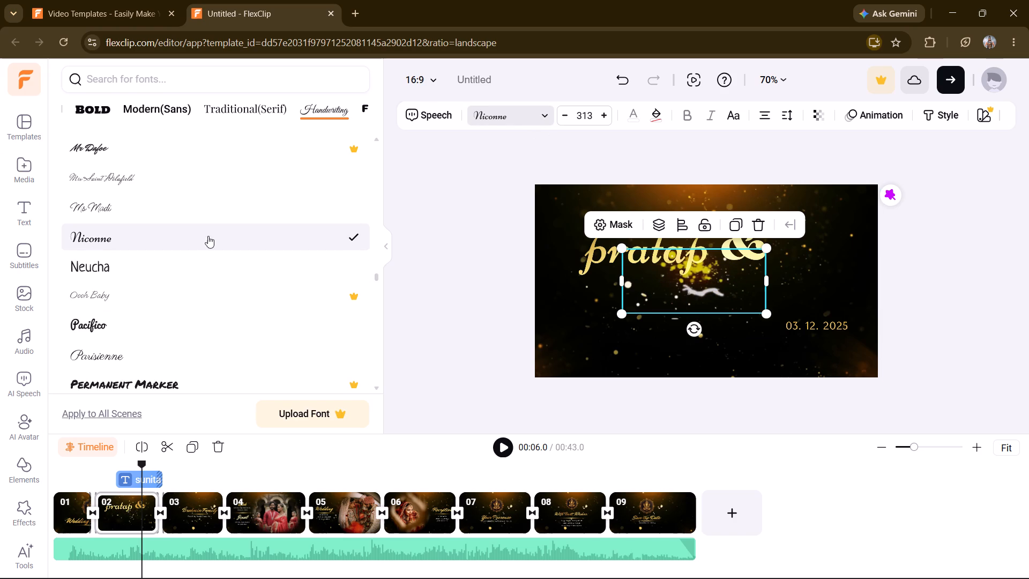
# Enter "sunitha" as the bride's name in the emptied text in scene 02.
pyautogui.press('s')
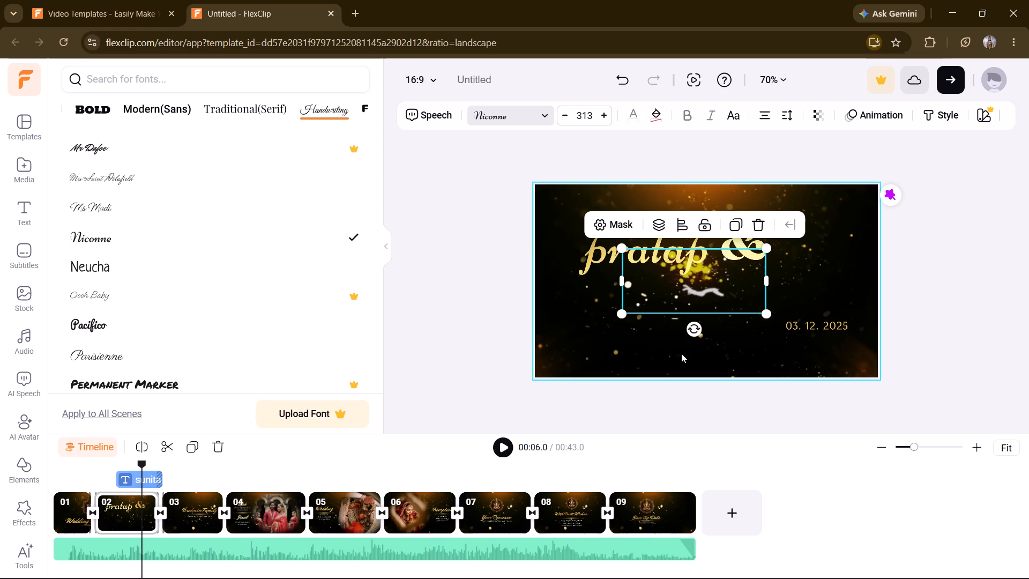
pyautogui.click(733, 295)
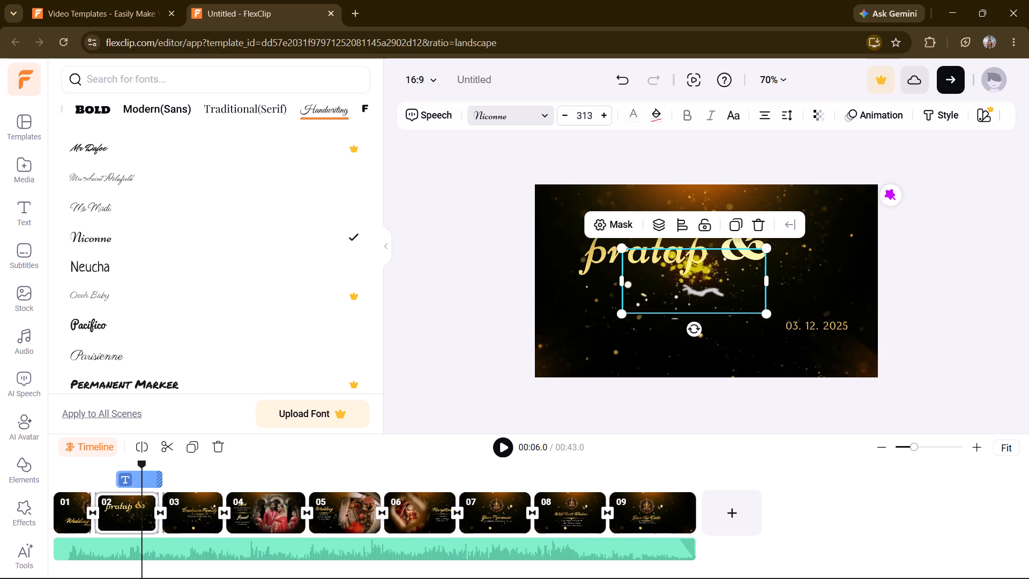
pyautogui.click(733, 295)
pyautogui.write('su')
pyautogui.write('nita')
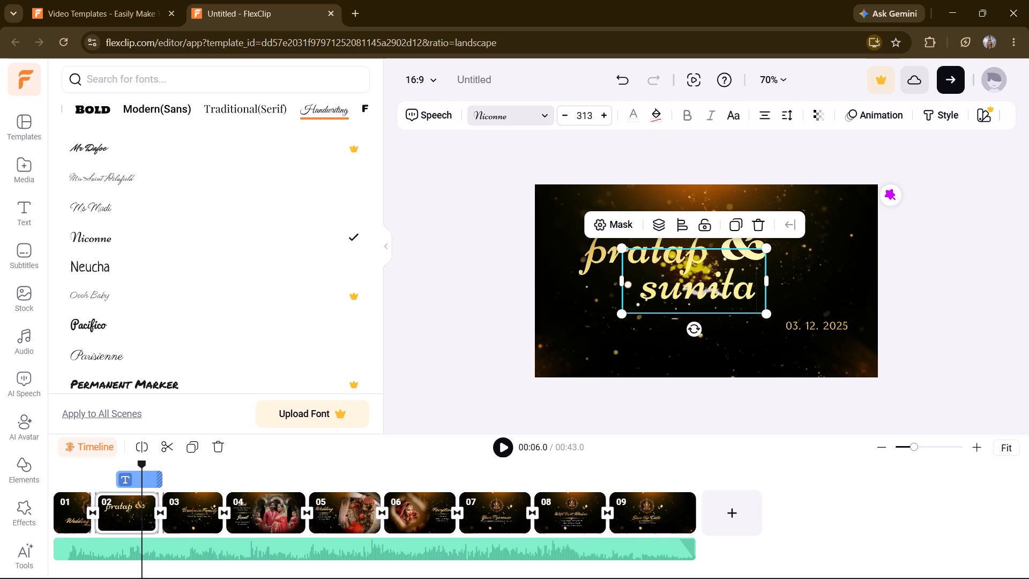
pyautogui.click(729, 292)
pyautogui.press('h')
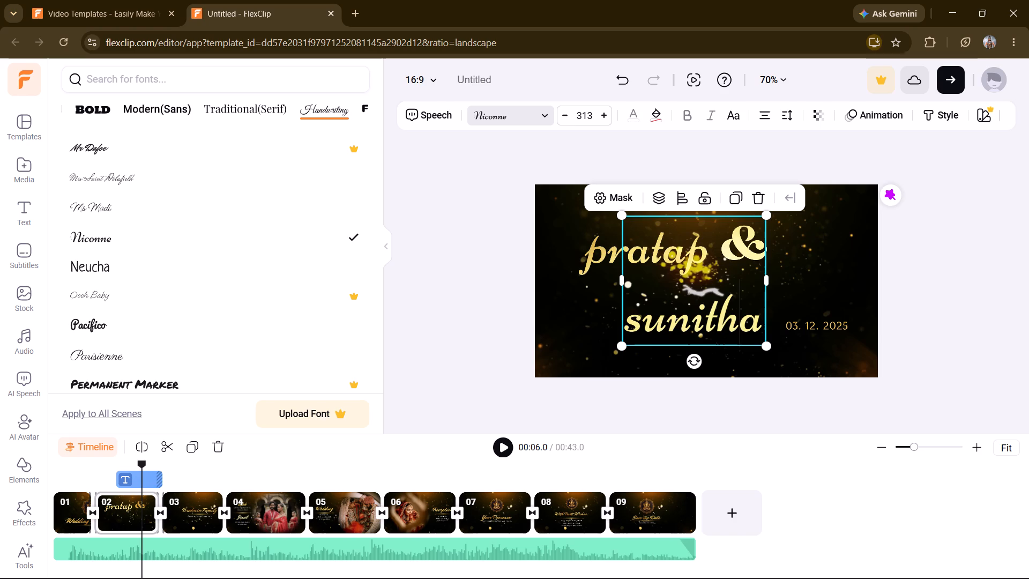
# Place the ampersand midway between the two names in scene 02 and centre the pratap text above it.
pyautogui.click(608, 251)
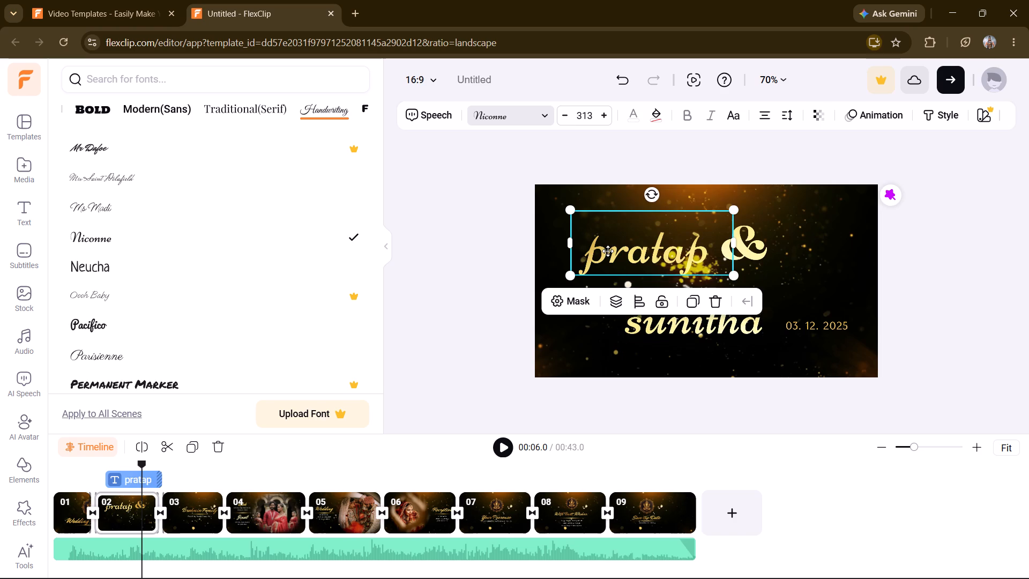
pyautogui.moveTo(608, 251); pyautogui.dragTo(612, 245)
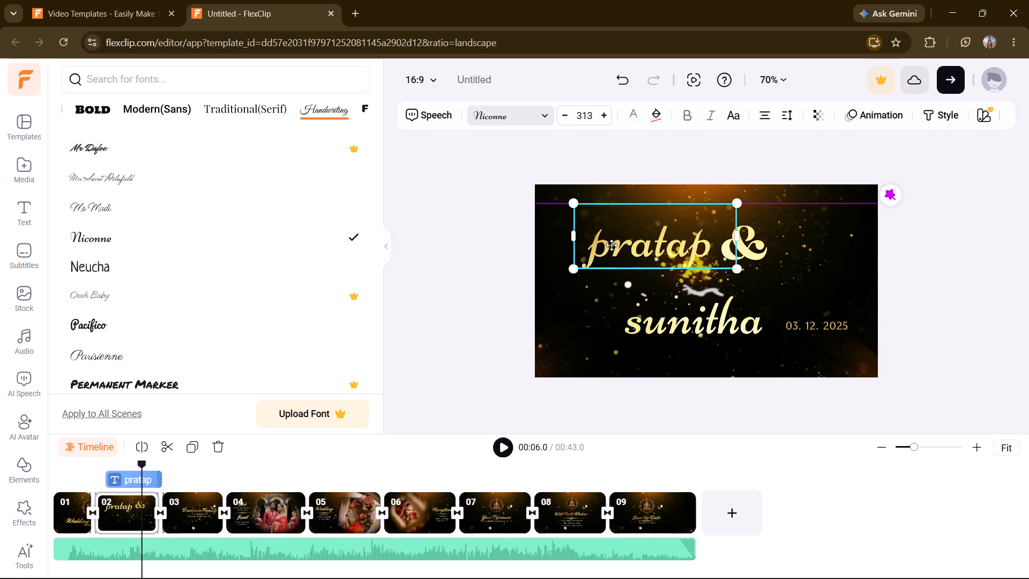
pyautogui.moveTo(612, 245); pyautogui.dragTo(611, 245)
pyautogui.moveTo(749, 249); pyautogui.dragTo(747, 254)
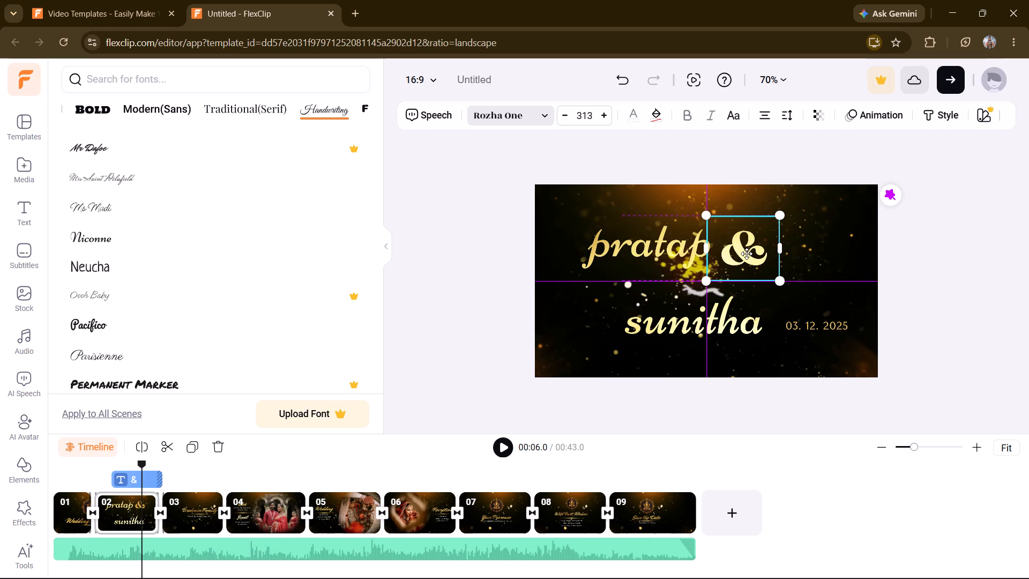
pyautogui.moveTo(747, 254); pyautogui.dragTo(696, 281)
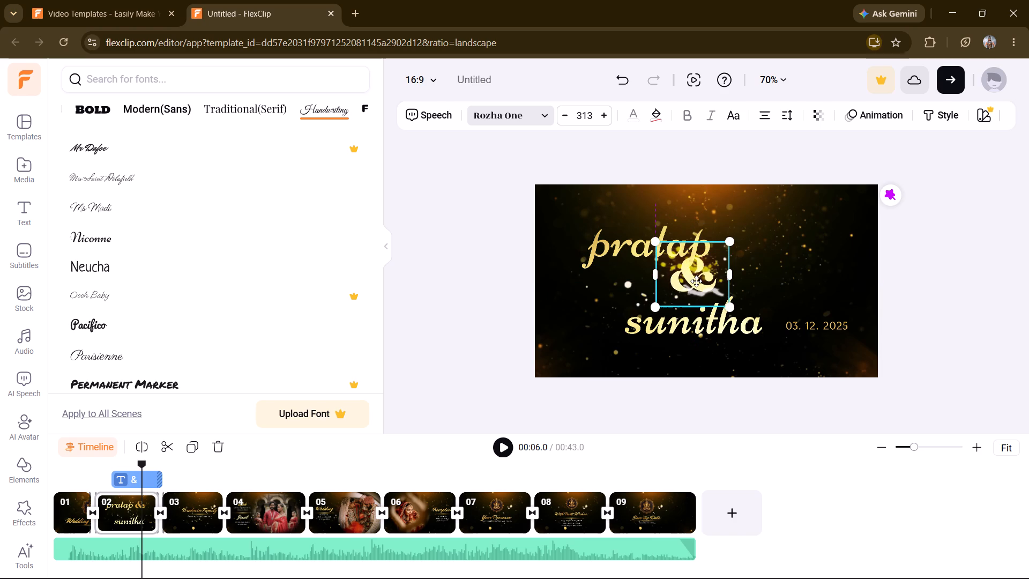
pyautogui.moveTo(696, 281); pyautogui.dragTo(700, 284)
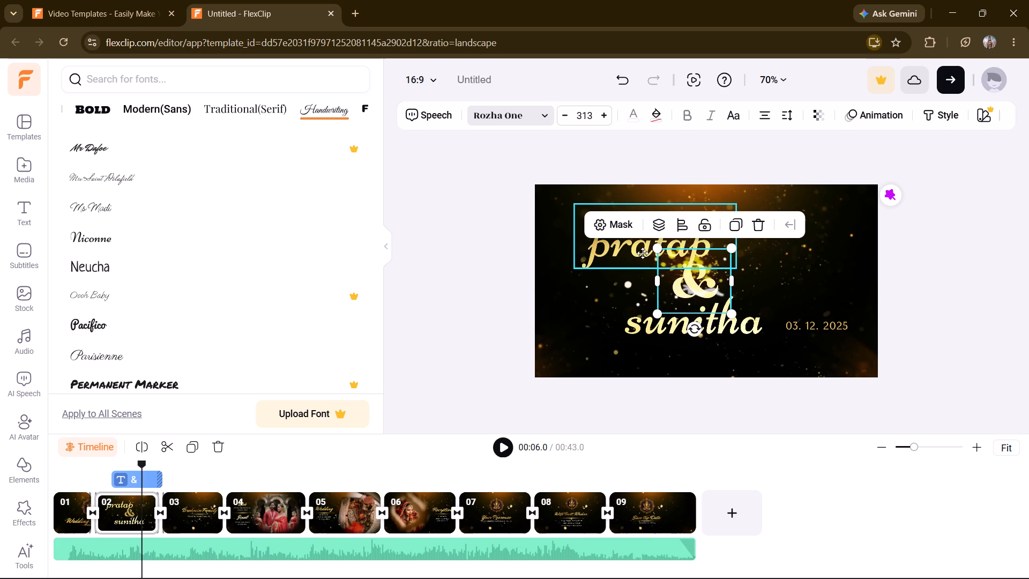
pyautogui.moveTo(639, 253); pyautogui.dragTo(677, 243)
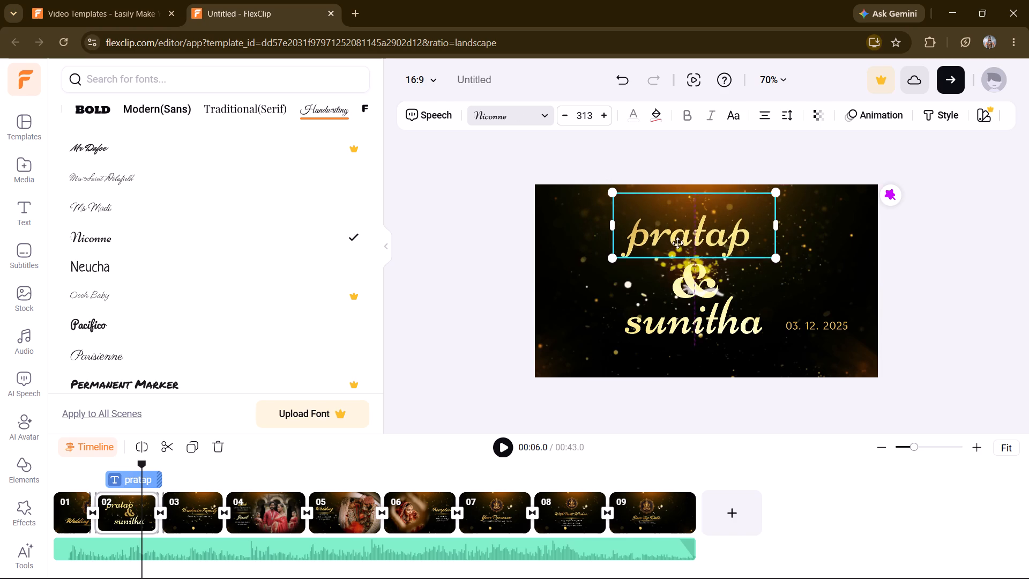
pyautogui.moveTo(677, 243); pyautogui.dragTo(676, 243)
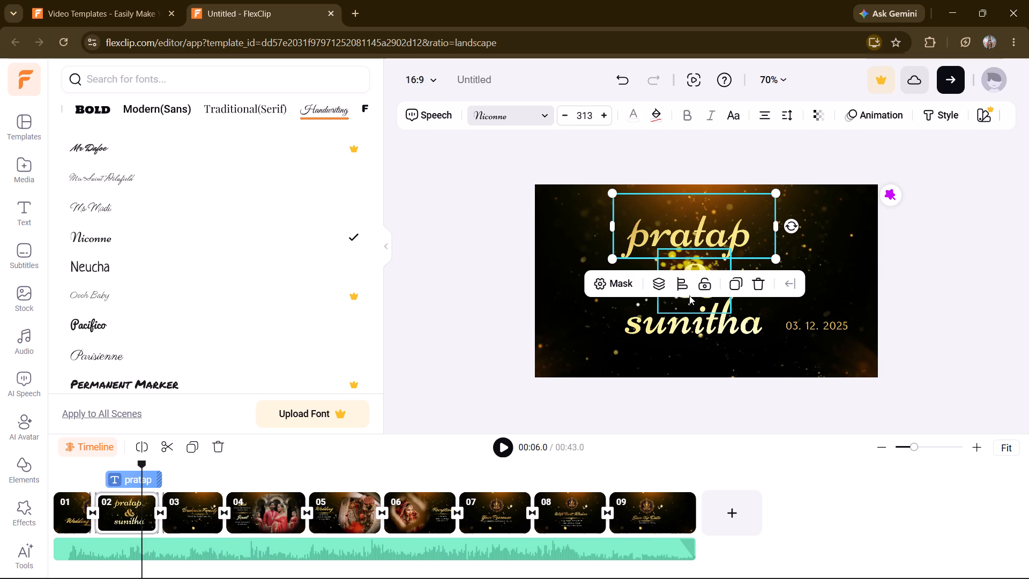
# Nudge the ampersand and the sunitha text slightly upward to tighten the stacked names in scene 02.
pyautogui.click(689, 296)
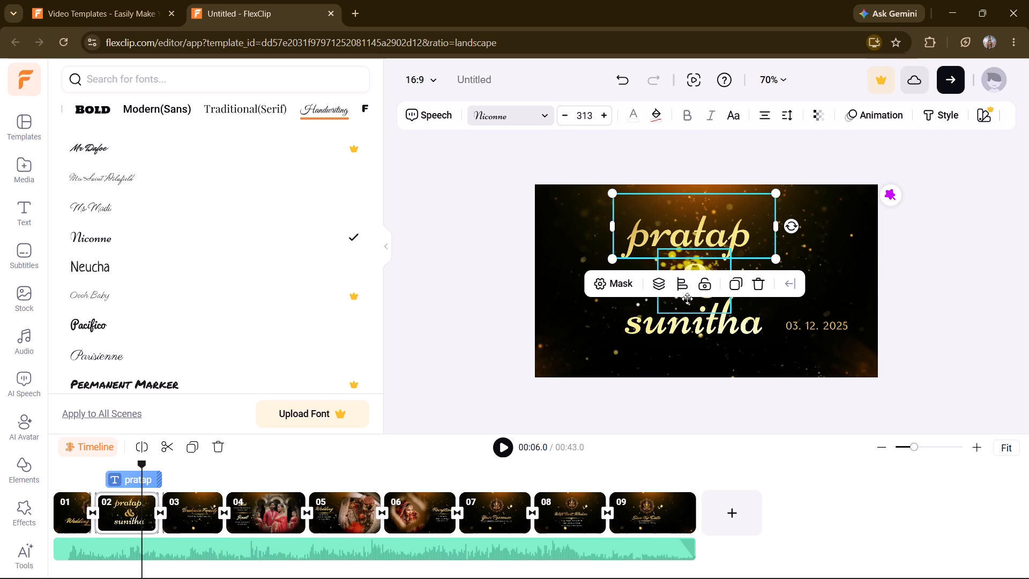
pyautogui.click(690, 304)
pyautogui.moveTo(690, 304); pyautogui.dragTo(690, 303)
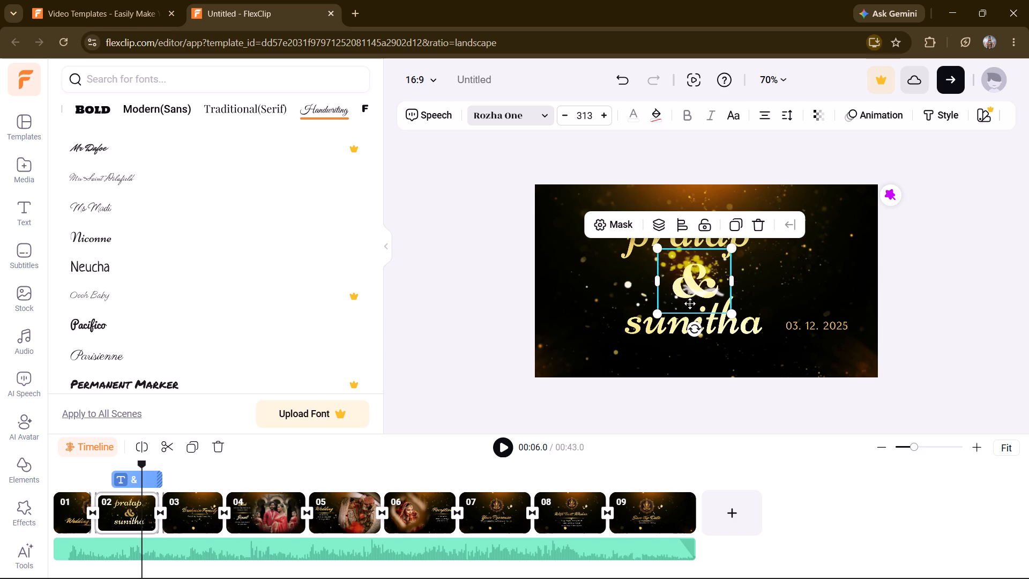
pyautogui.moveTo(690, 303); pyautogui.dragTo(688, 297)
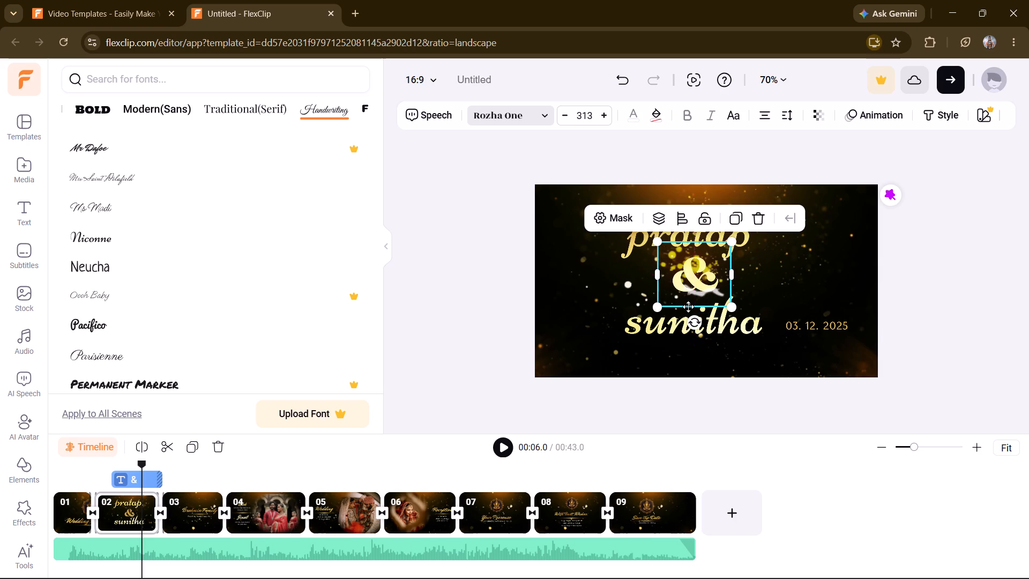
pyautogui.click(663, 334)
pyautogui.moveTo(663, 333); pyautogui.dragTo(665, 324)
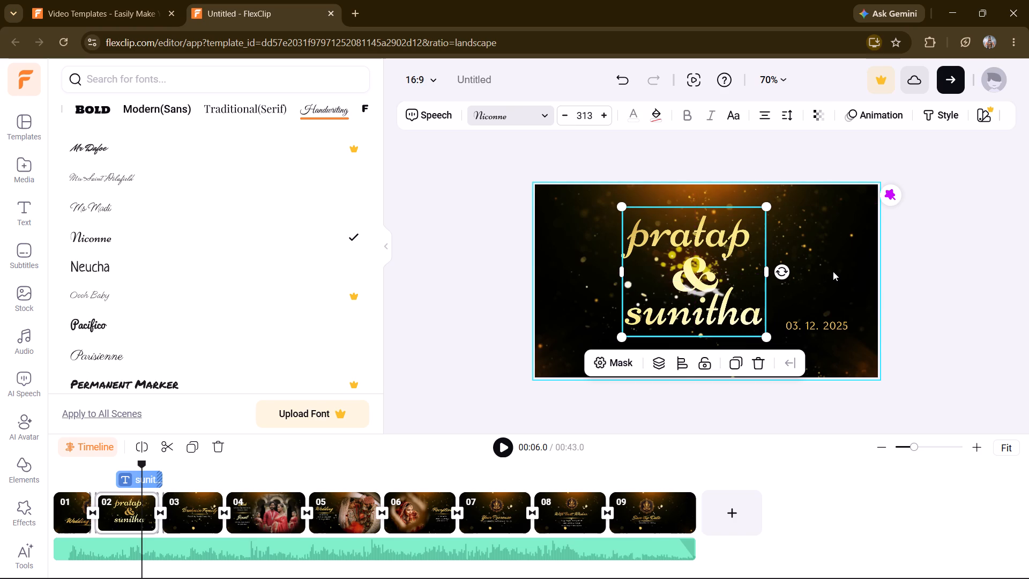
pyautogui.click(833, 271)
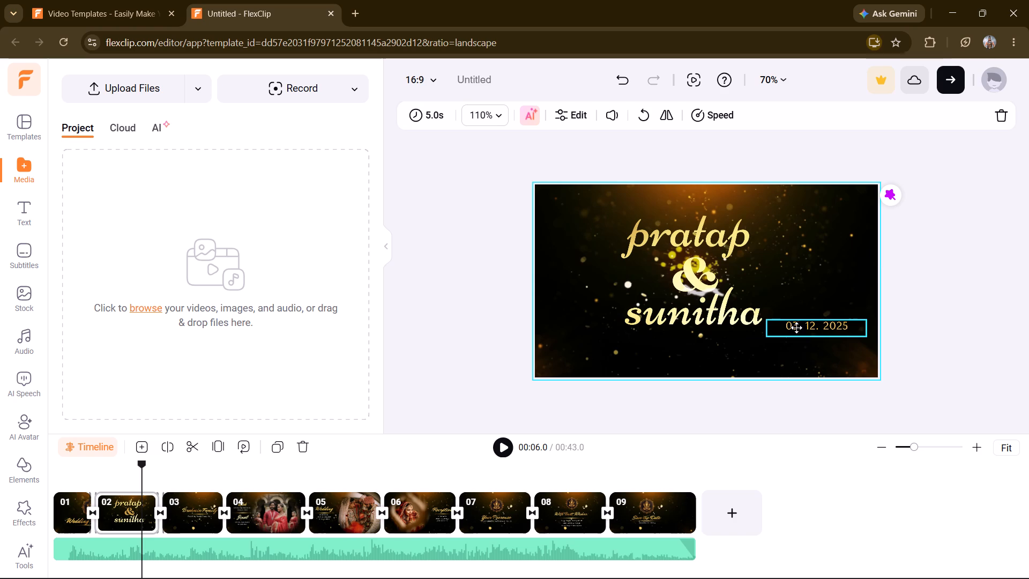
# Replace the wedding date text in scene 02 with 04.11.2026.
pyautogui.click(851, 325)
pyautogui.click(851, 325)
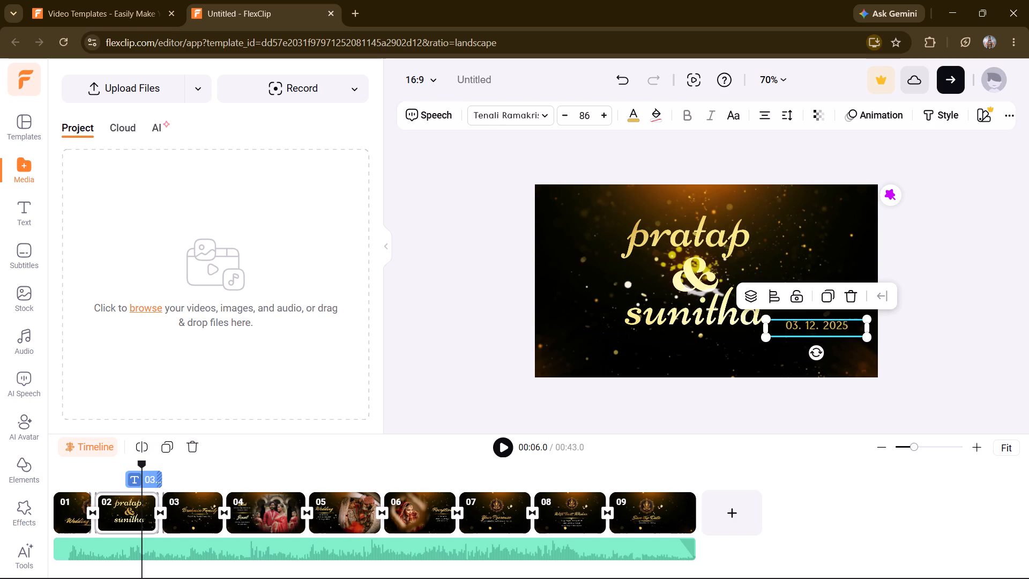
pyautogui.press('BackSpace')
pyautogui.press('BackSpace')
pyautogui.press('BackSpace')
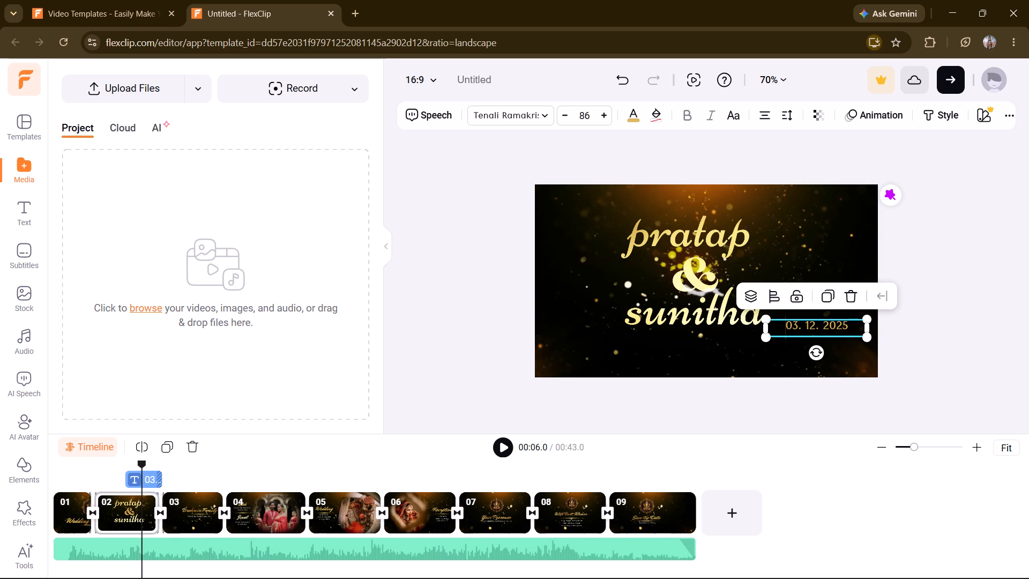
pyautogui.click(852, 329)
pyautogui.press('BackSpace')
pyautogui.press('BackSpace')
pyautogui.press('BackSpace')
pyautogui.press('BackSpace')
pyautogui.press('BackSpace')
pyautogui.press('BackSpace')
pyautogui.press('BackSpace')
pyautogui.press('BackSpace')
pyautogui.press('BackSpace')
pyautogui.press('BackSpace')
pyautogui.press('BackSpace')
pyautogui.press('BackSpace')
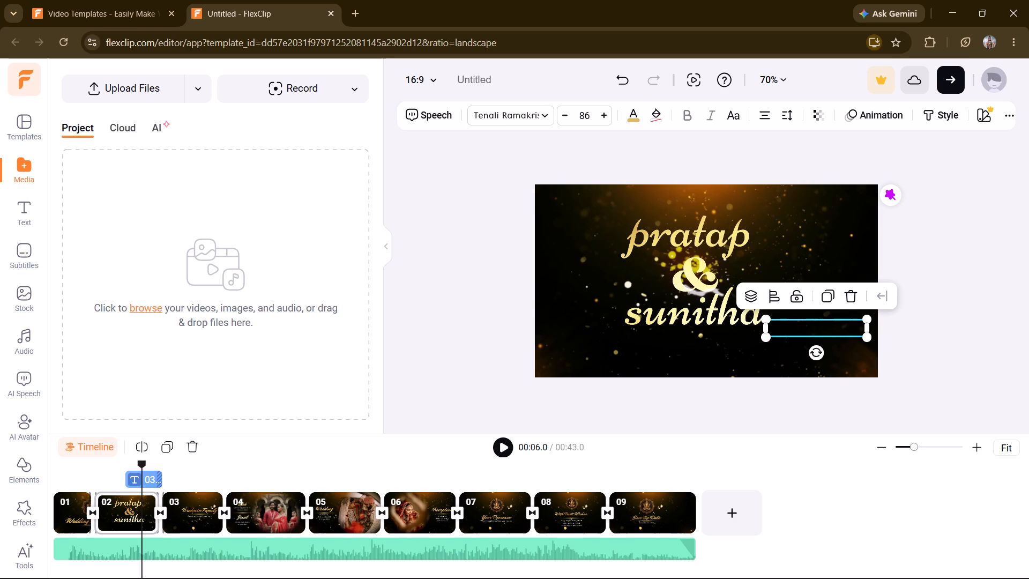
pyautogui.press('Insert')
pyautogui.press('Left')
pyautogui.press('Delete')
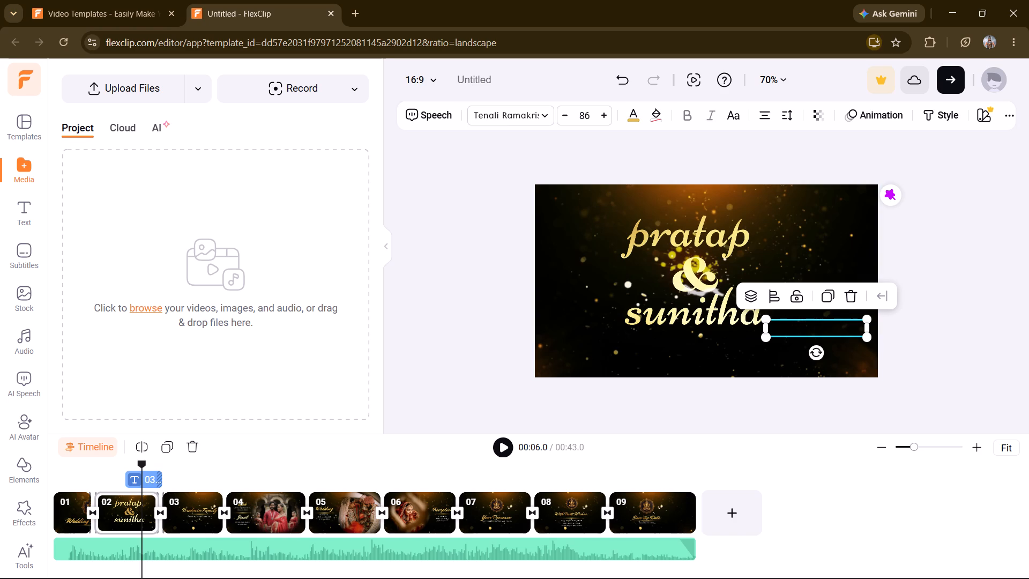
pyautogui.press('Insert')
pyautogui.click(852, 329)
pyautogui.press('m')
pyautogui.press('BackSpace')
pyautogui.press('Insert')
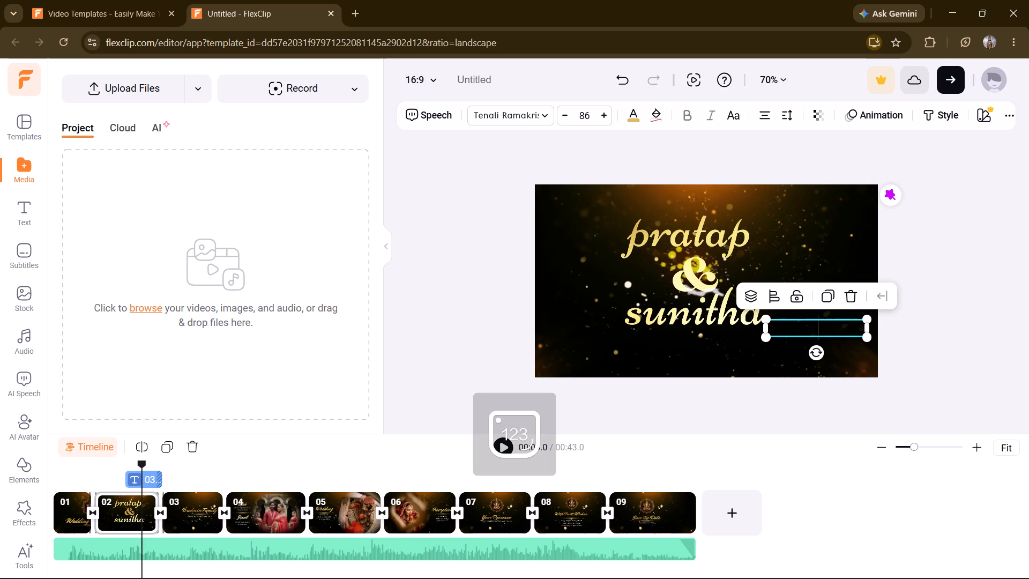
pyautogui.press('0')
pyautogui.write('4.')
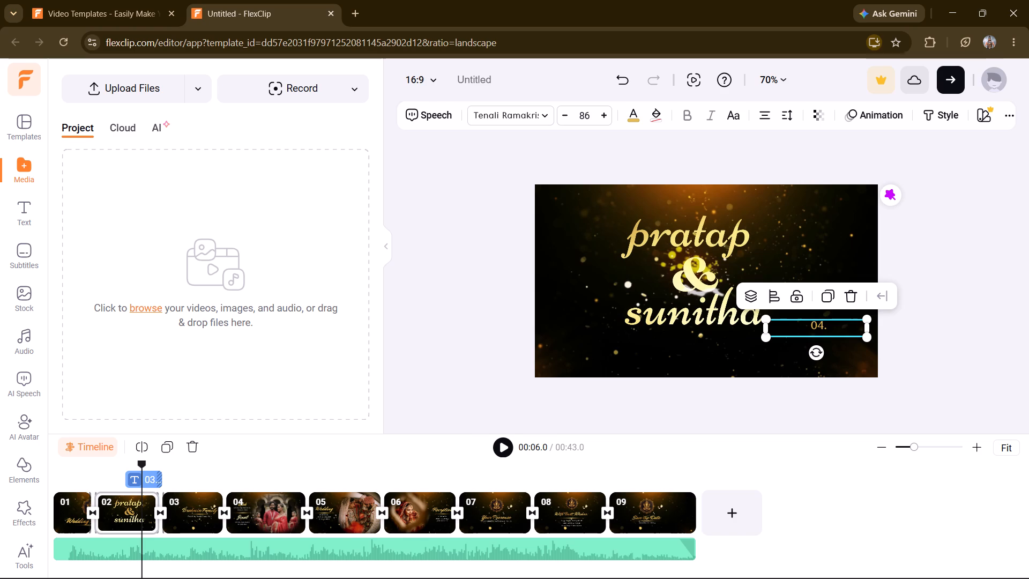
pyautogui.write('11')
pyautogui.write('.2026')
# Move the date text in scene 02 below the sunitha text, roughly centred under the names.
pyautogui.moveTo(838, 331); pyautogui.dragTo(837, 320)
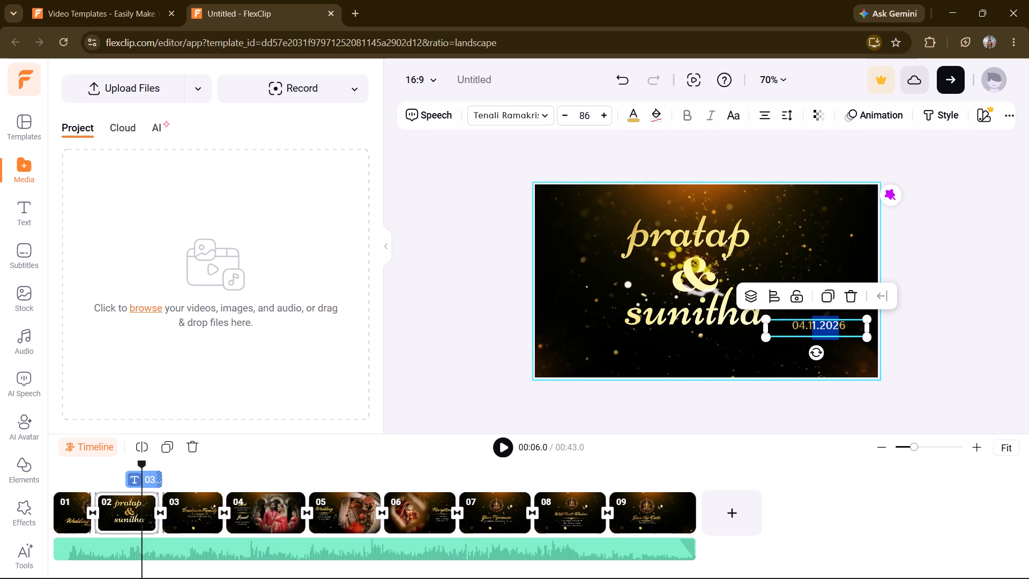
pyautogui.moveTo(837, 320); pyautogui.dragTo(849, 311)
pyautogui.click(769, 373)
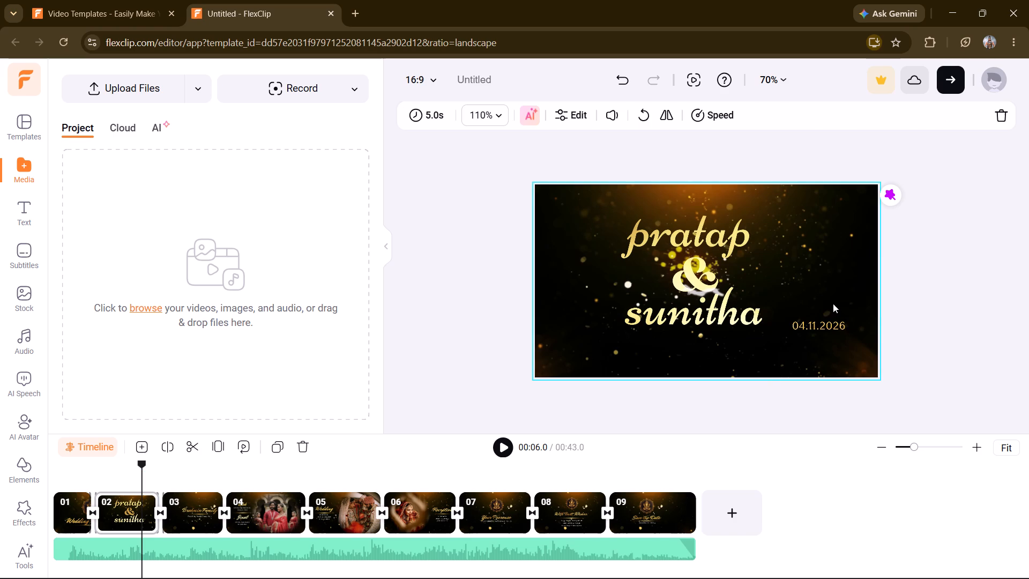
pyautogui.click(818, 332)
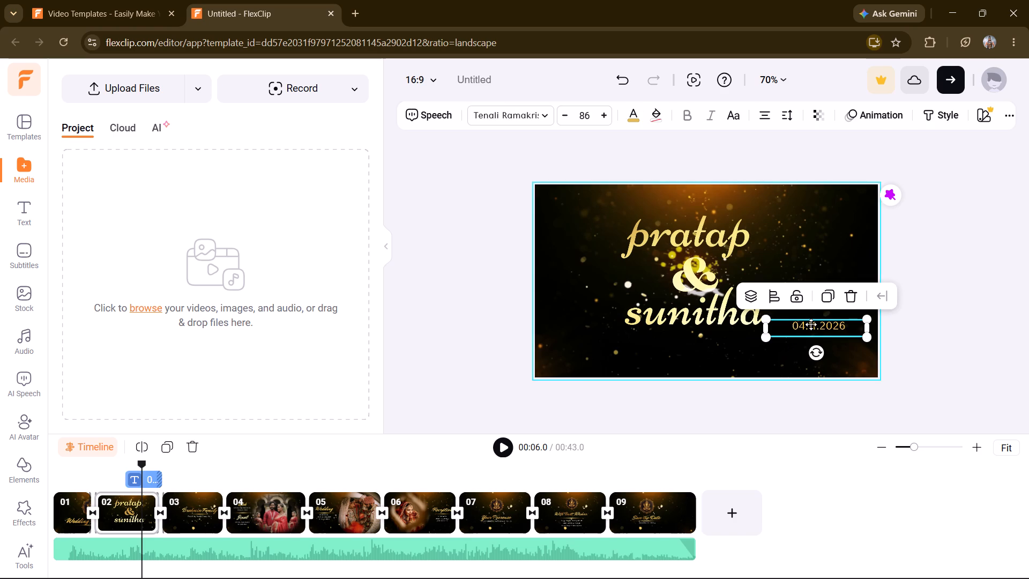
pyautogui.moveTo(811, 324); pyautogui.dragTo(705, 348)
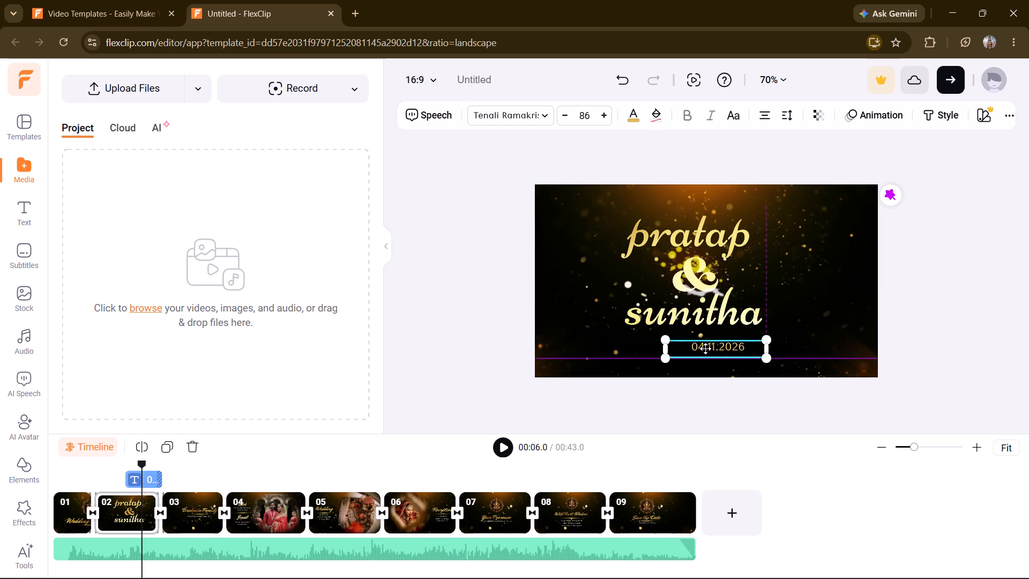
pyautogui.moveTo(705, 348); pyautogui.dragTo(694, 345)
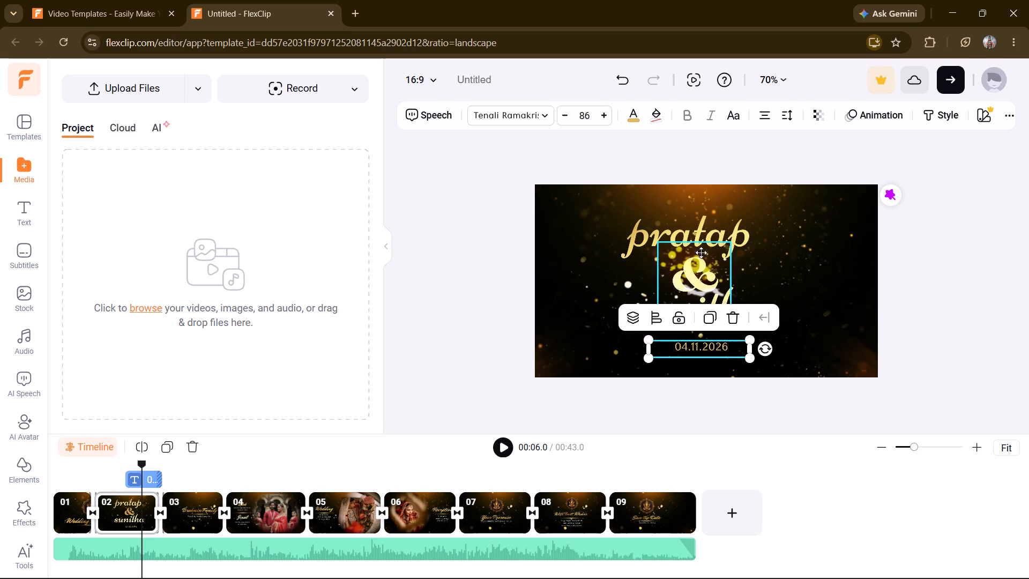
# Raise the pratap text and the ampersand slightly in scene 02, shifting pratap a little to the right.
pyautogui.click(698, 236)
pyautogui.moveTo(698, 236); pyautogui.dragTo(703, 231)
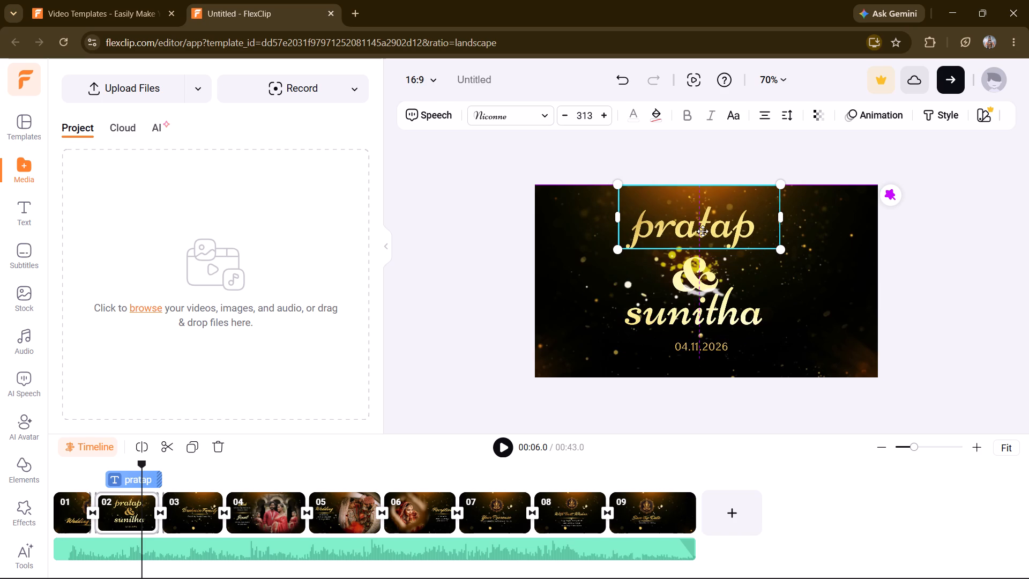
pyautogui.moveTo(703, 231); pyautogui.dragTo(704, 231)
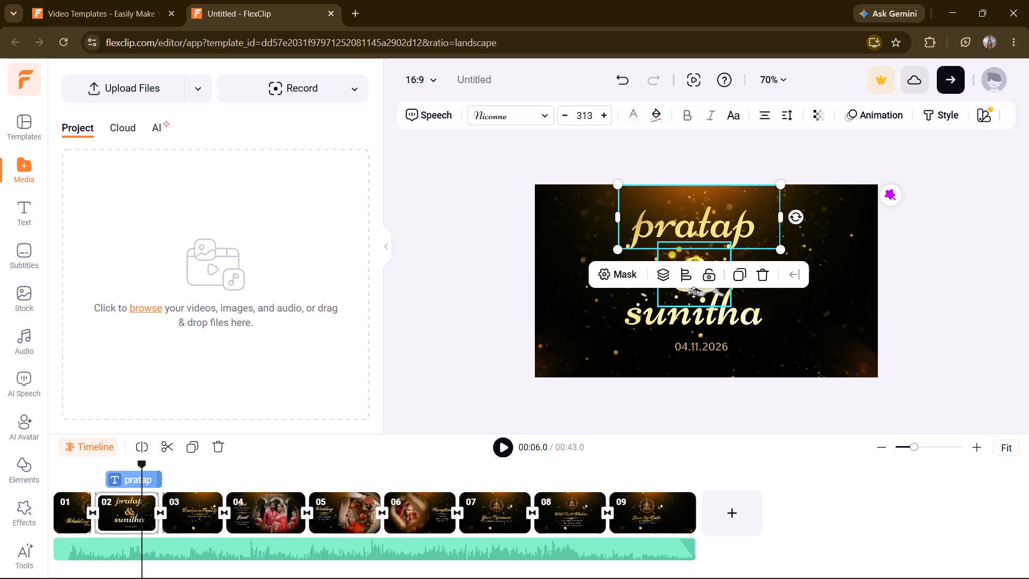
pyautogui.click(696, 291)
pyautogui.moveTo(696, 291); pyautogui.dragTo(697, 279)
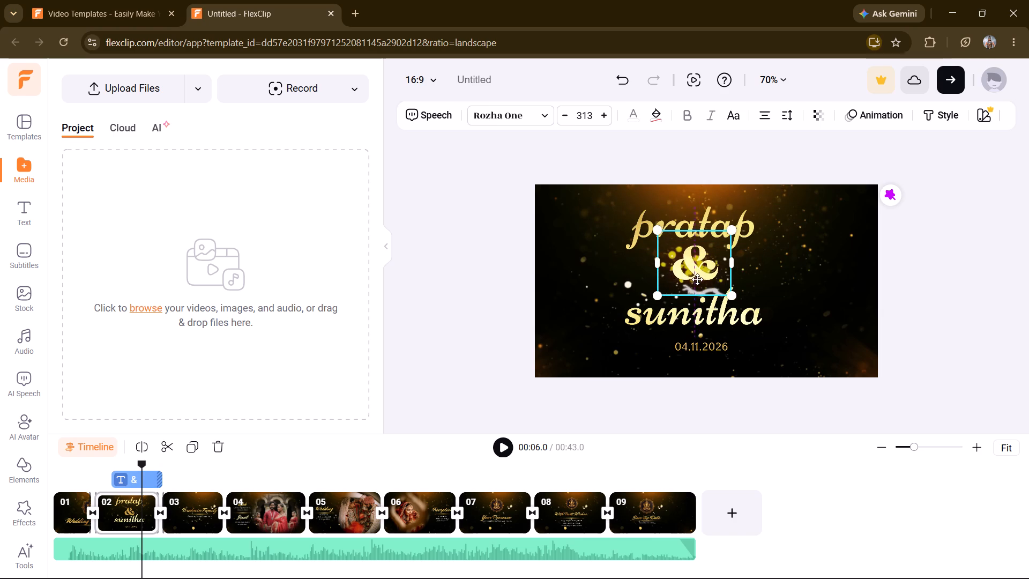
pyautogui.moveTo(697, 279); pyautogui.dragTo(694, 278)
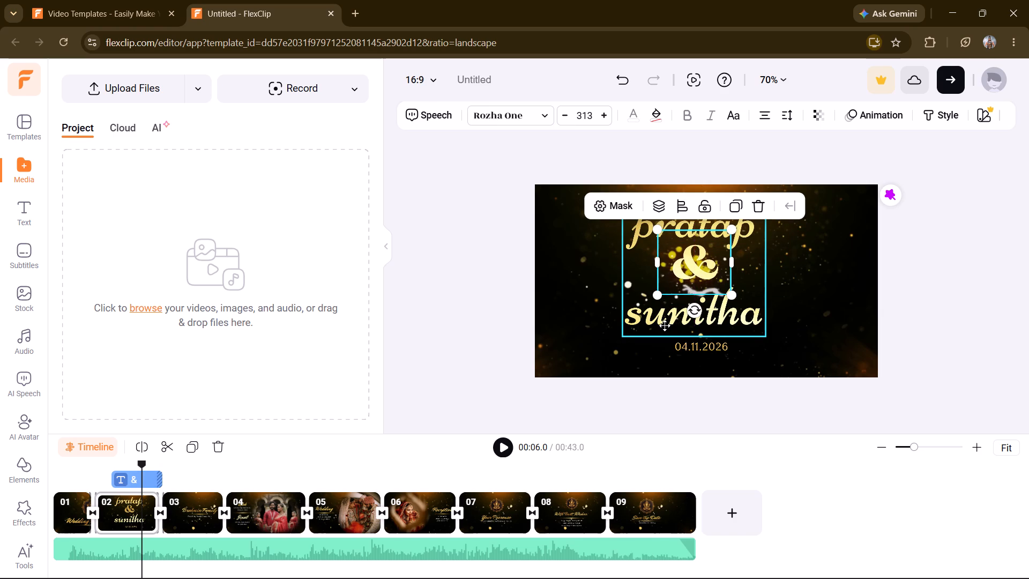
# Move the sunitha text in scene 02 slightly up and right, closer beneath the ampersand and in line with pratap.
pyautogui.click(665, 325)
pyautogui.click(665, 325)
pyautogui.moveTo(665, 325); pyautogui.dragTo(680, 305)
pyautogui.click(677, 308)
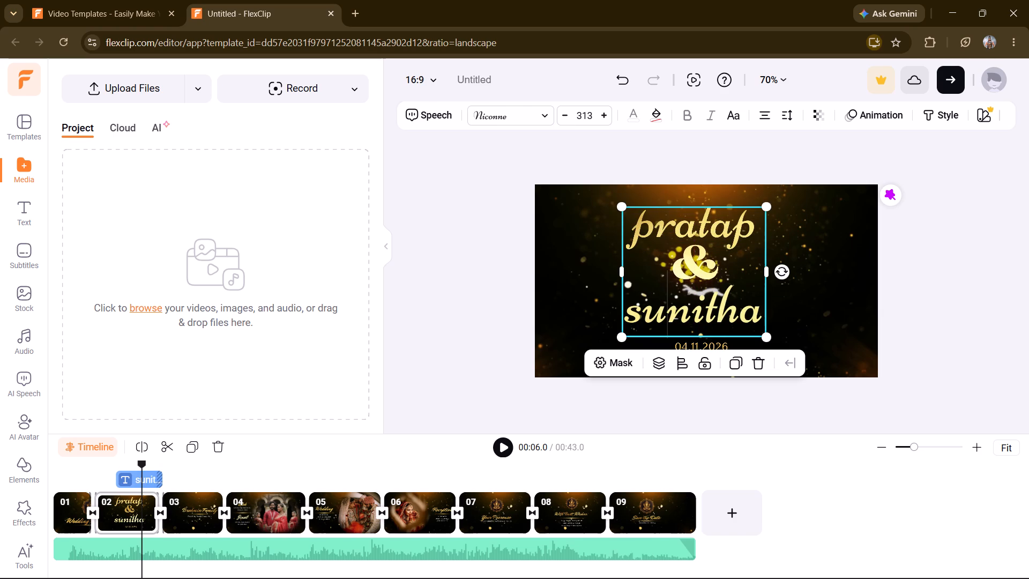
pyautogui.moveTo(677, 308); pyautogui.dragTo(685, 297)
pyautogui.click(685, 298)
pyautogui.click(679, 313)
pyautogui.click(679, 313)
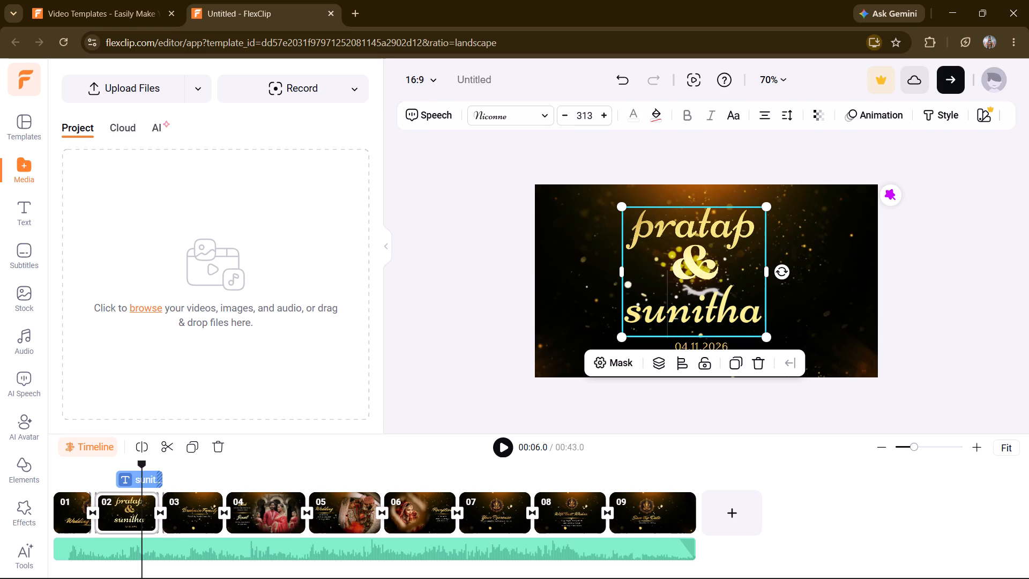
pyautogui.click(676, 314)
pyautogui.click(762, 323)
pyautogui.click(850, 301)
pyautogui.click(722, 314)
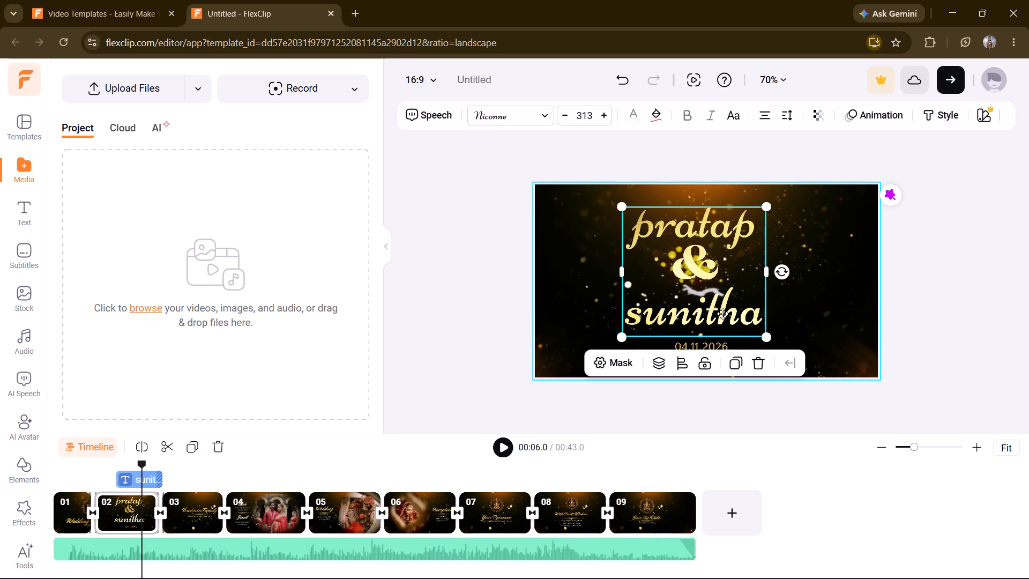
pyautogui.moveTo(722, 314); pyautogui.dragTo(724, 304)
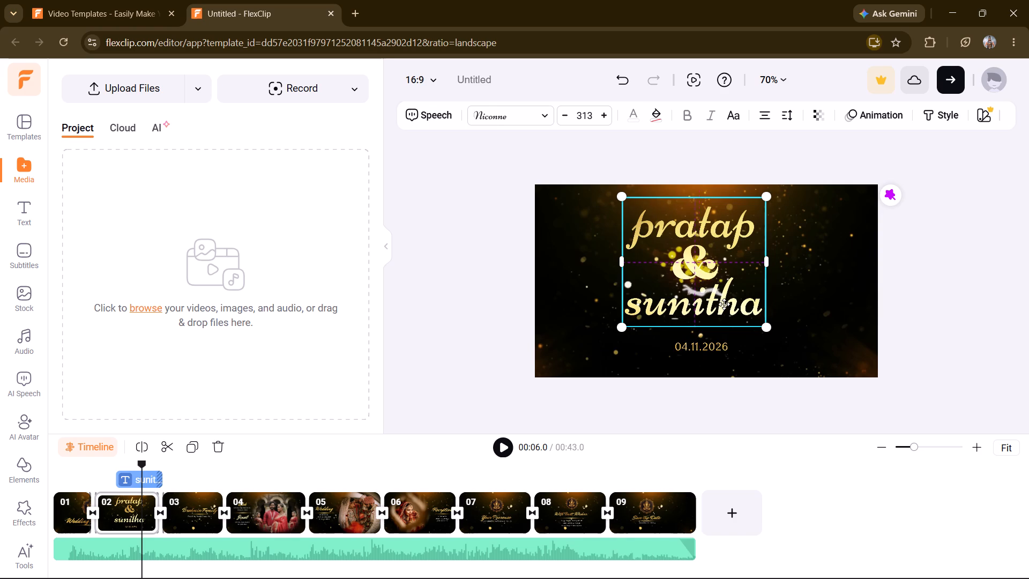
pyautogui.moveTo(724, 304); pyautogui.dragTo(725, 302)
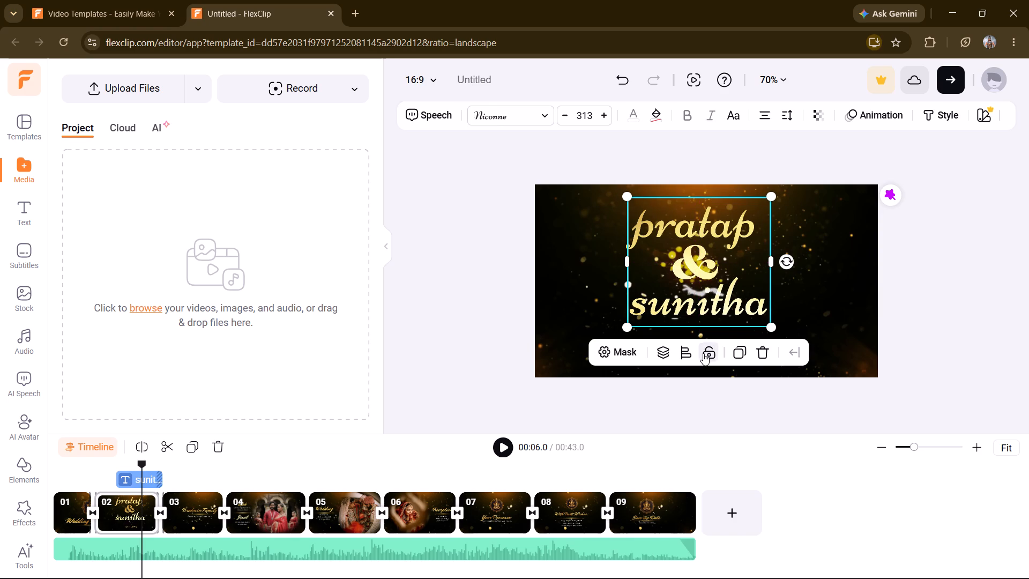
pyautogui.click(816, 275)
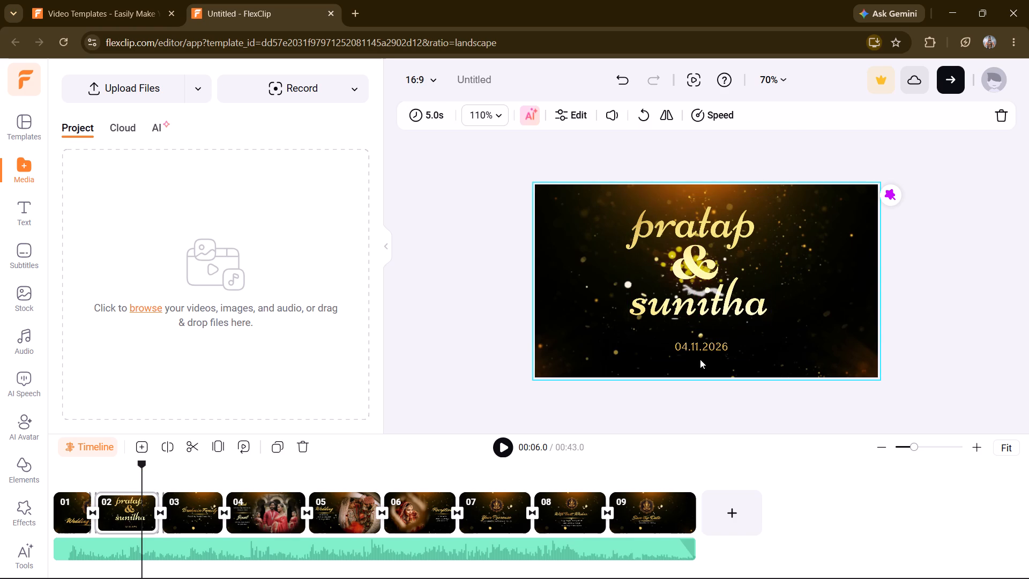
# Nudge the date text in scene 02 slightly upward toward the sunitha text, keeping it centred.
pyautogui.click(704, 354)
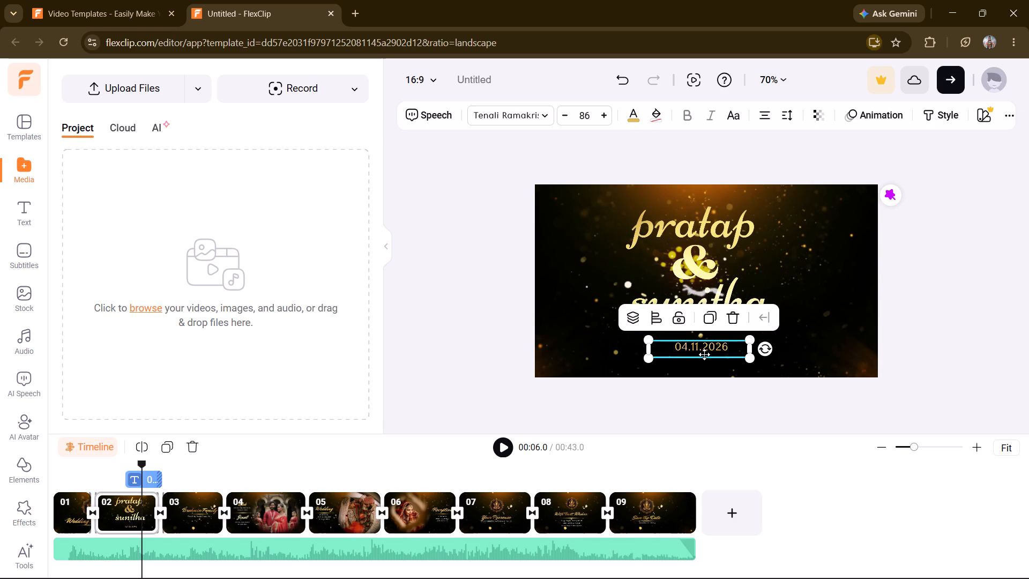
pyautogui.moveTo(704, 354); pyautogui.dragTo(700, 346)
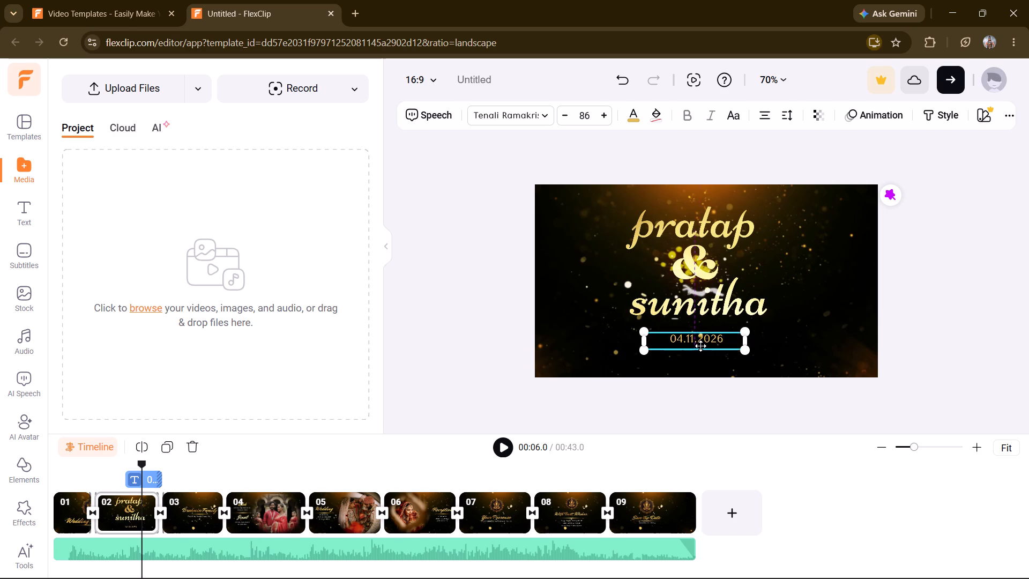
pyautogui.moveTo(700, 346); pyautogui.dragTo(705, 346)
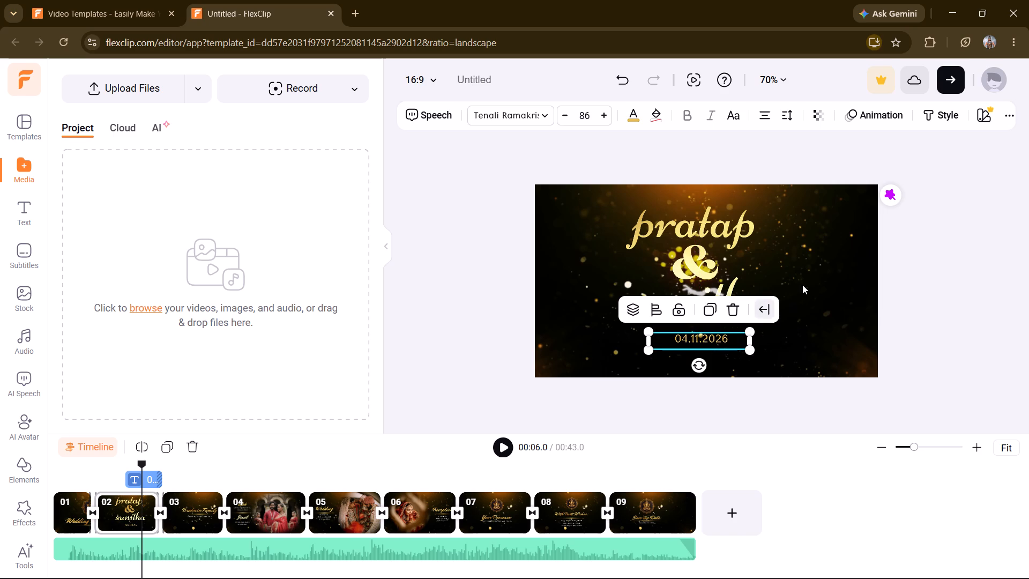
pyautogui.click(815, 270)
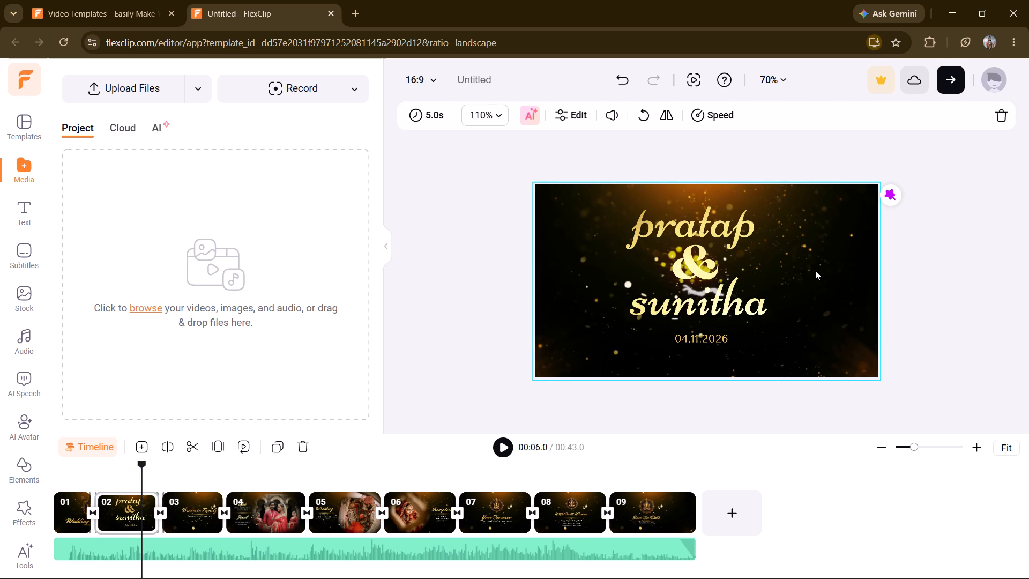
# Replace Brahmin with kshatriya in scene 03's title so it reads kshatriya Family.
pyautogui.click(203, 519)
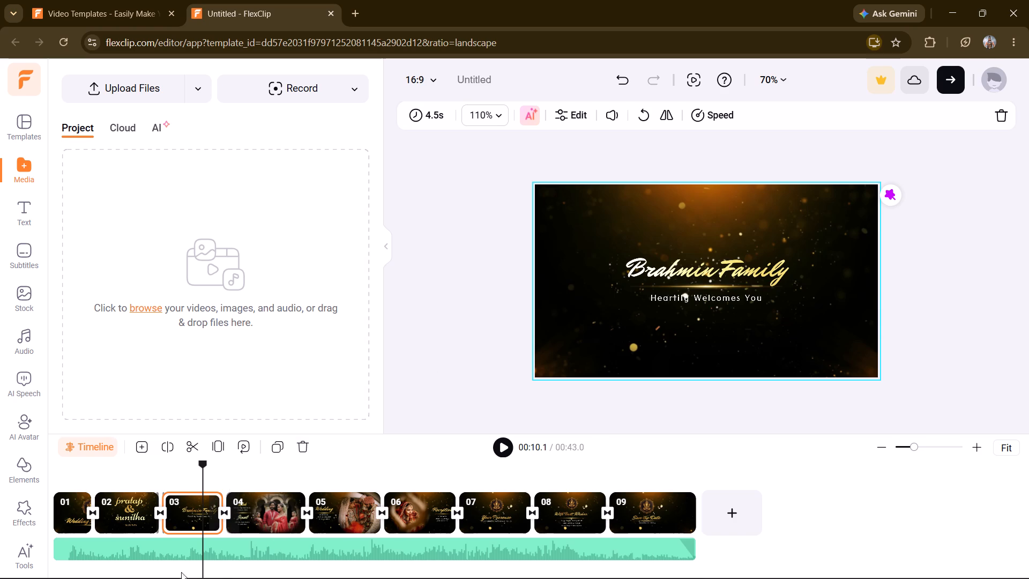
pyautogui.click(206, 517)
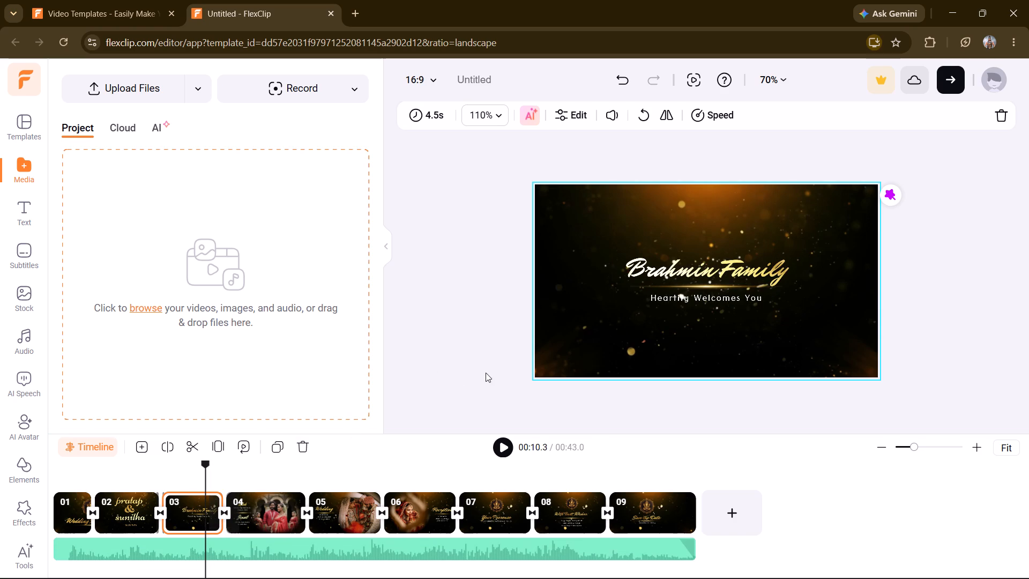
pyautogui.click(714, 271)
pyautogui.click(714, 271)
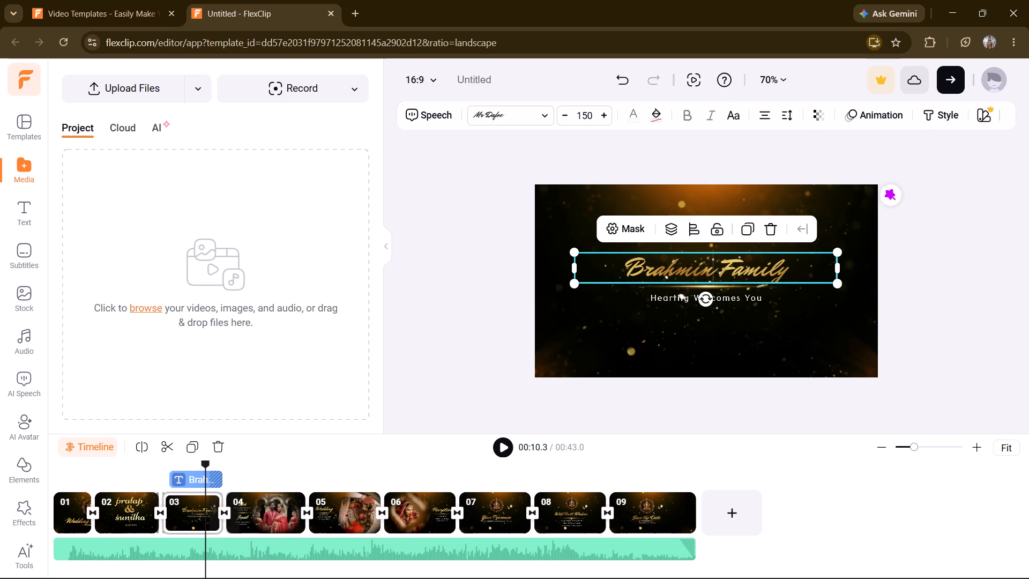
pyautogui.press('BackSpace')
pyautogui.press('BackSpace')
pyautogui.press('BackSpace')
pyautogui.press('BackSpace')
pyautogui.press('BackSpace')
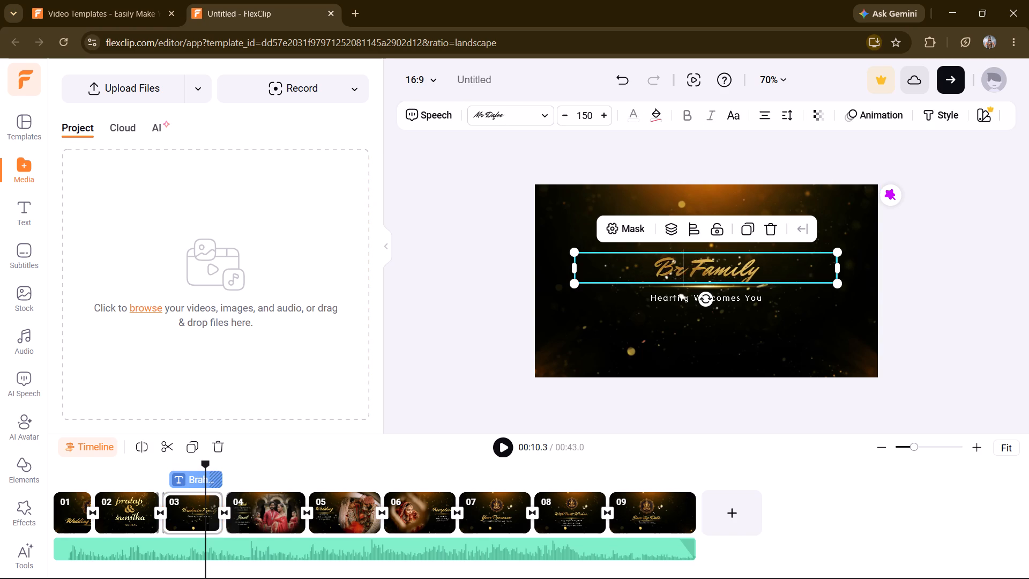
pyautogui.press('BackSpace')
pyautogui.press('BackSpace')
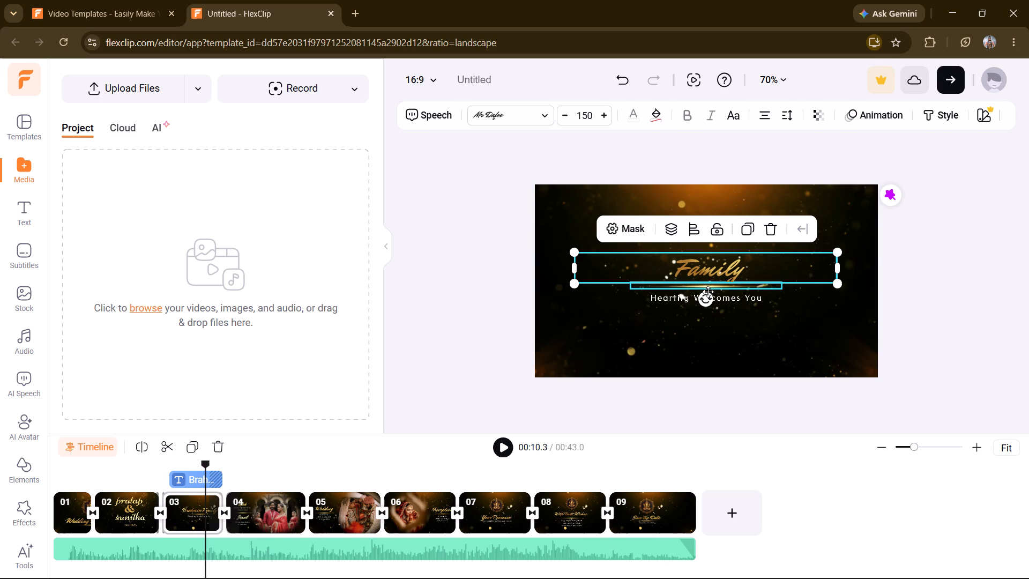
pyautogui.press('k')
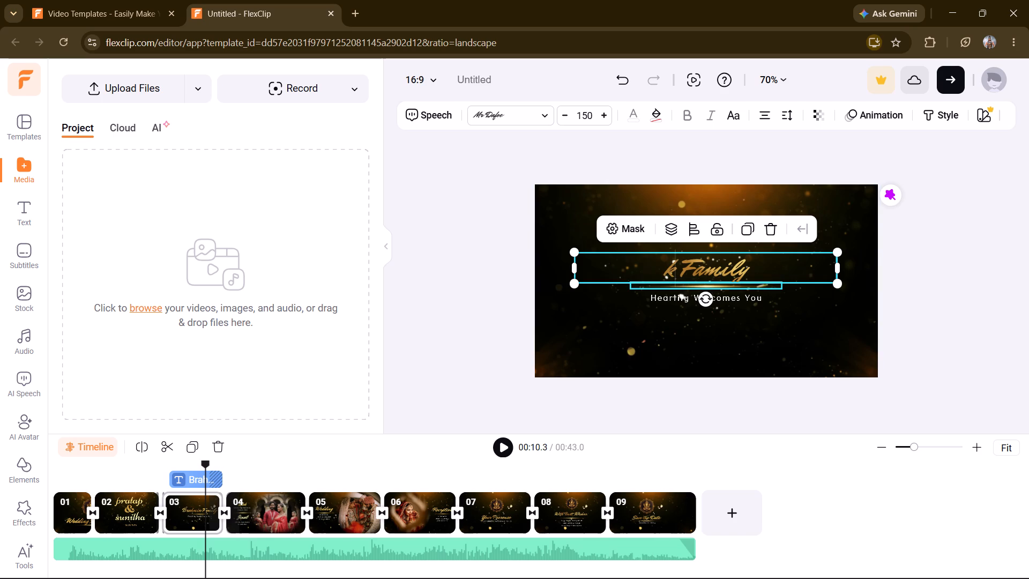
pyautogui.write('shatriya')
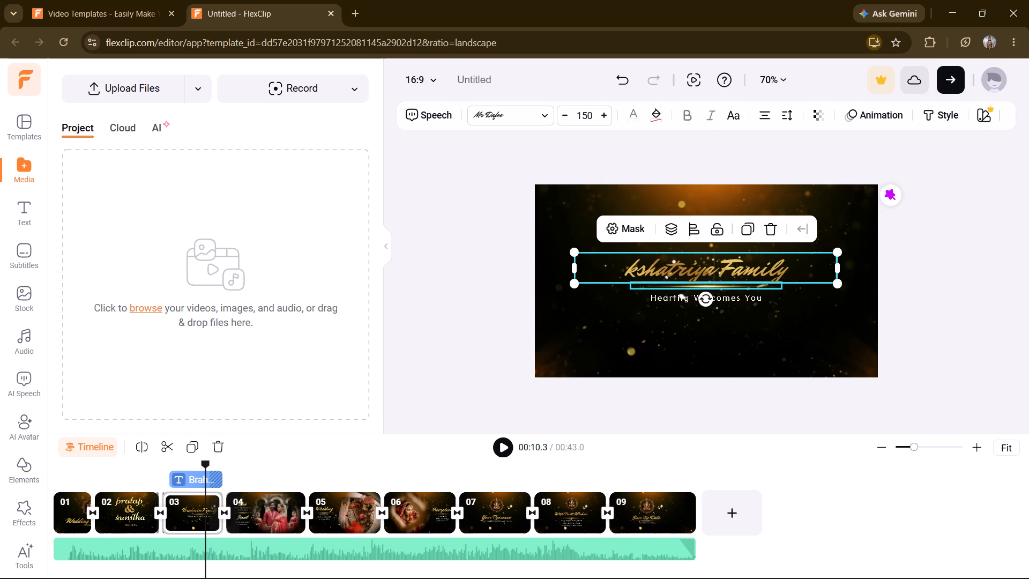
pyautogui.click(751, 357)
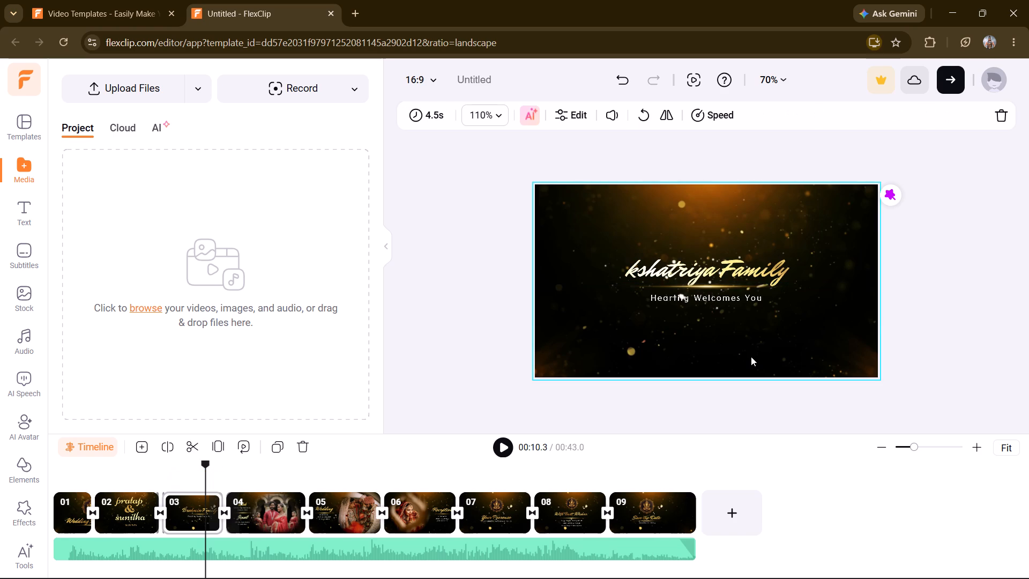
# Delete scene 04, the one introducing the couple and their parents beside the standing couple photo.
pyautogui.click(267, 516)
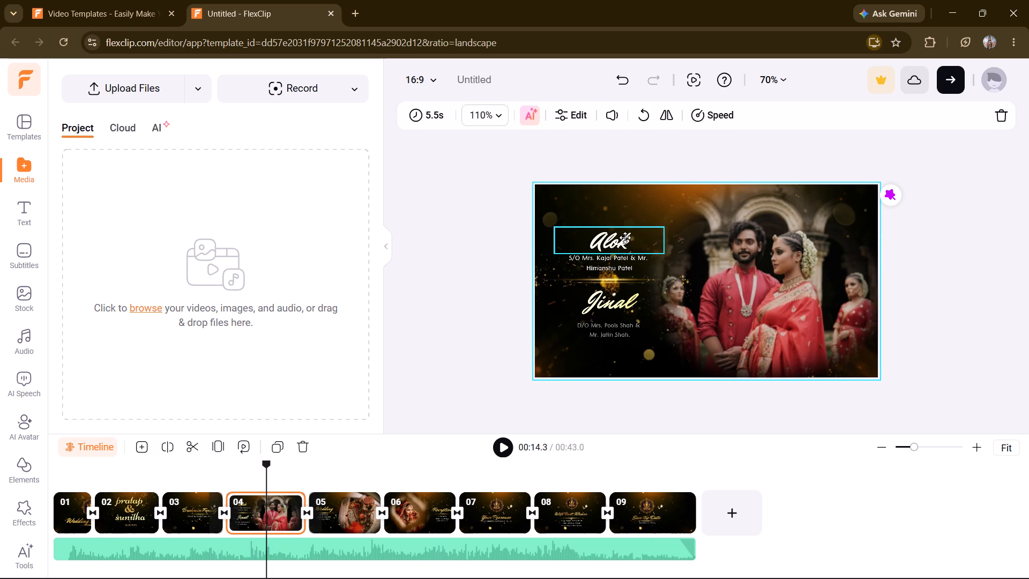
pyautogui.hscroll(-2, 594, 234)
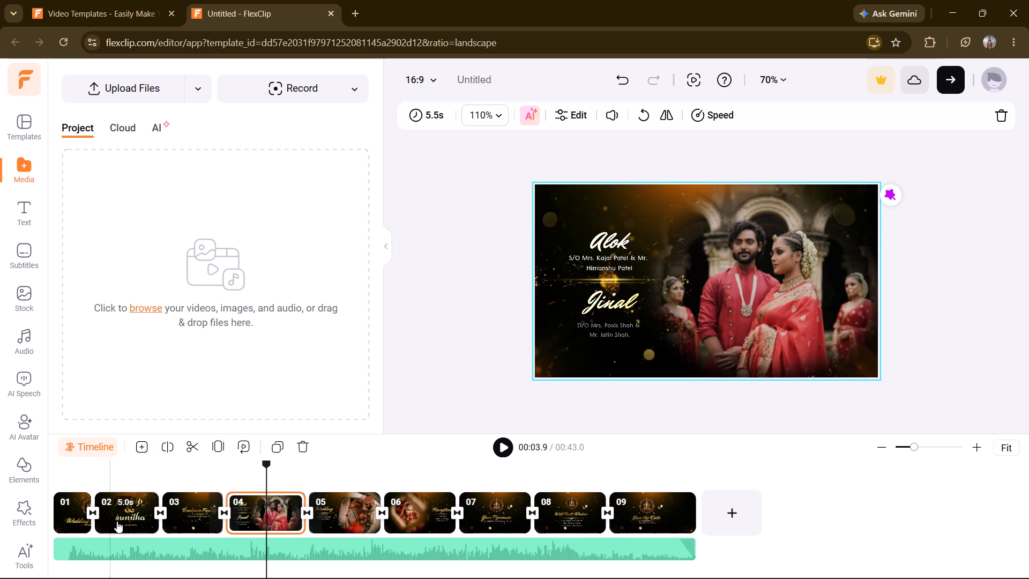
pyautogui.click(118, 519)
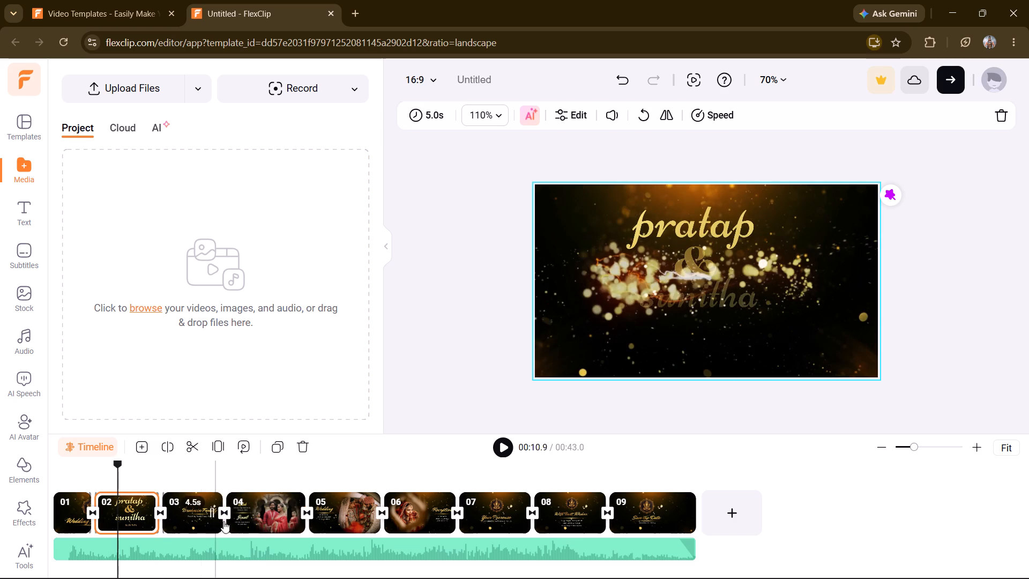
pyautogui.click(263, 510)
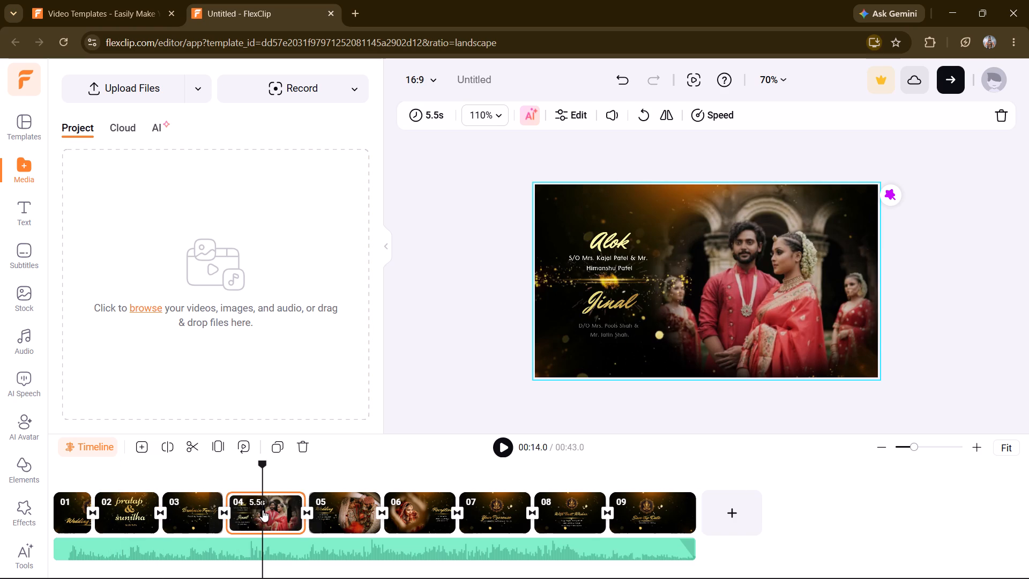
pyautogui.press('BackSpace')
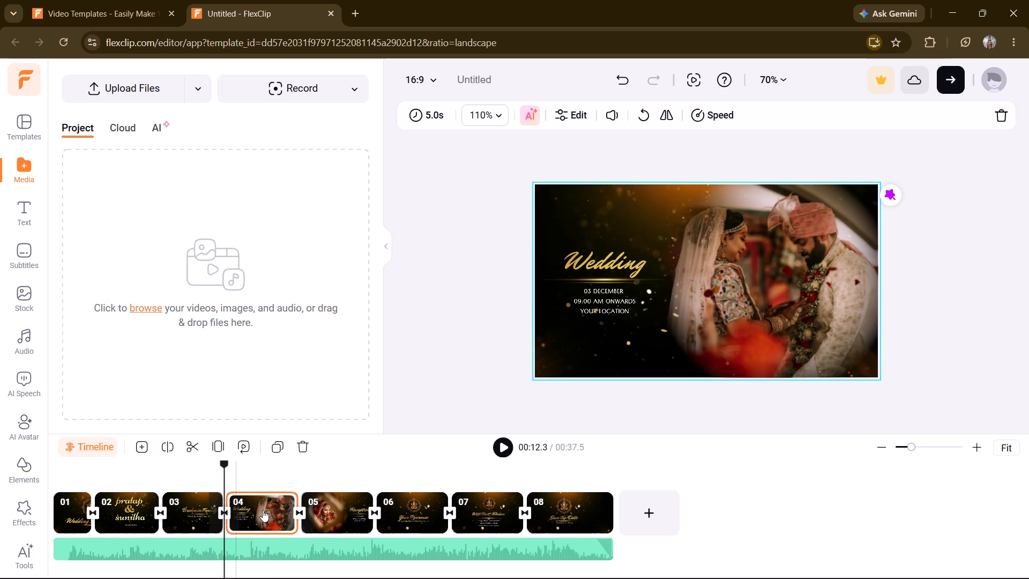
# Change the date line under the Wedding title in scene 04 to 04 NOVEMBER, in capitals.
pyautogui.click(263, 510)
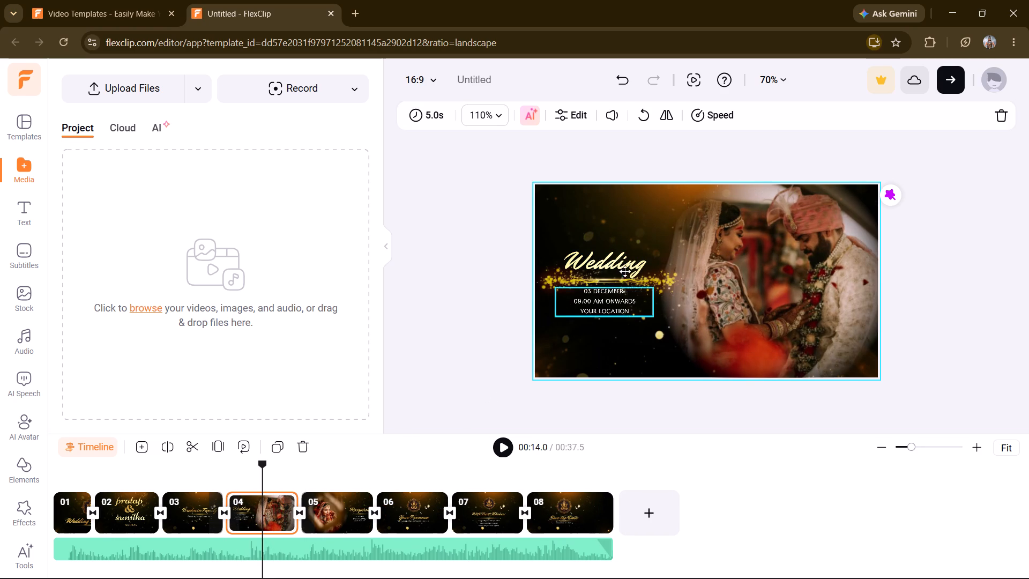
pyautogui.click(610, 292)
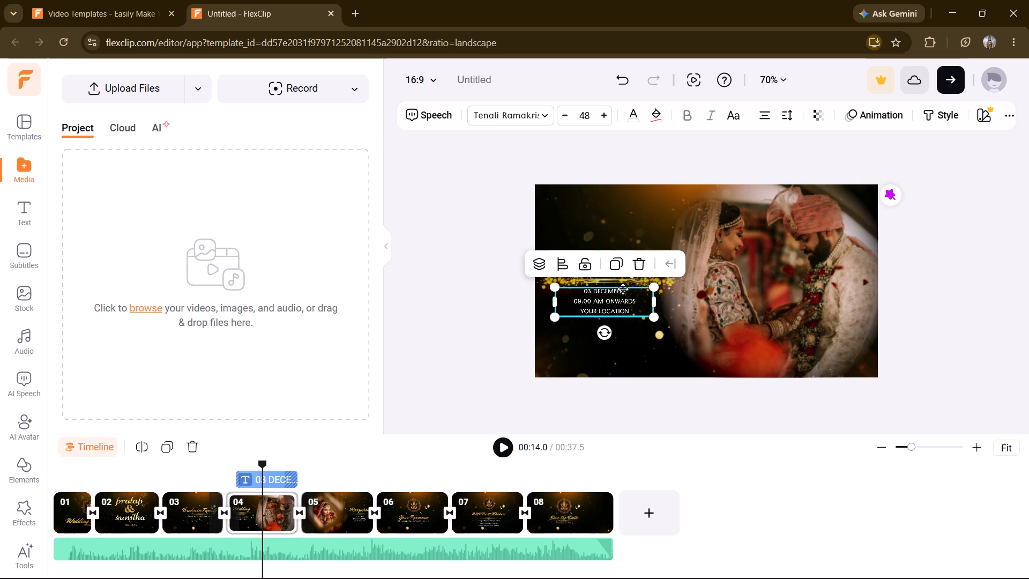
pyautogui.click(624, 292)
pyautogui.press('BackSpace')
pyautogui.press('BackSpace')
pyautogui.press('BackSpace')
pyautogui.press('BackSpace')
pyautogui.press('BackSpace')
pyautogui.press('BackSpace')
pyautogui.press('BackSpace')
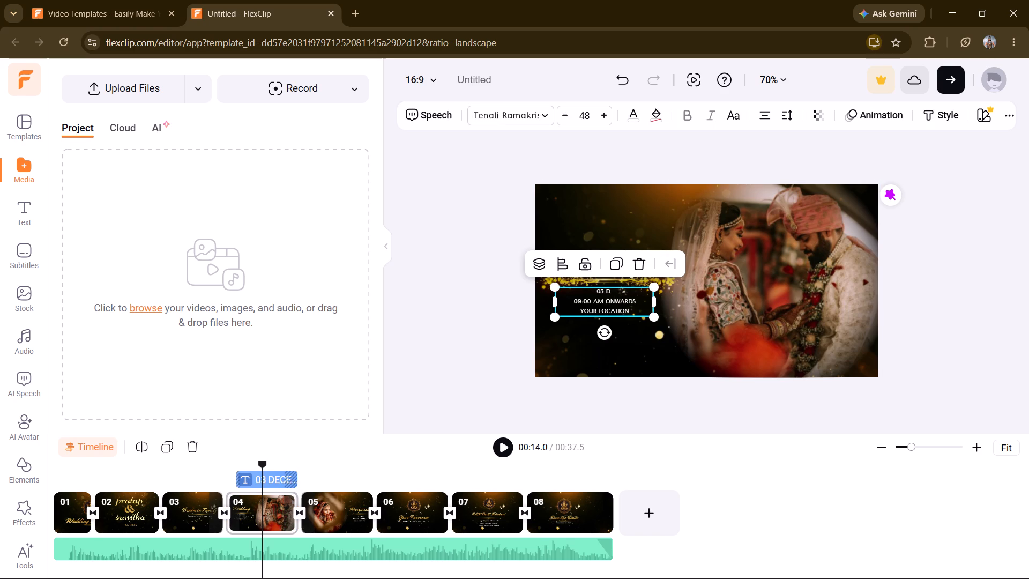
pyautogui.press('BackSpace')
pyautogui.press('BackSpace')
pyautogui.press('BackSpace')
pyautogui.press('4')
pyautogui.press('space')
pyautogui.write('november')
pyautogui.press('BackSpace')
pyautogui.press('BackSpace')
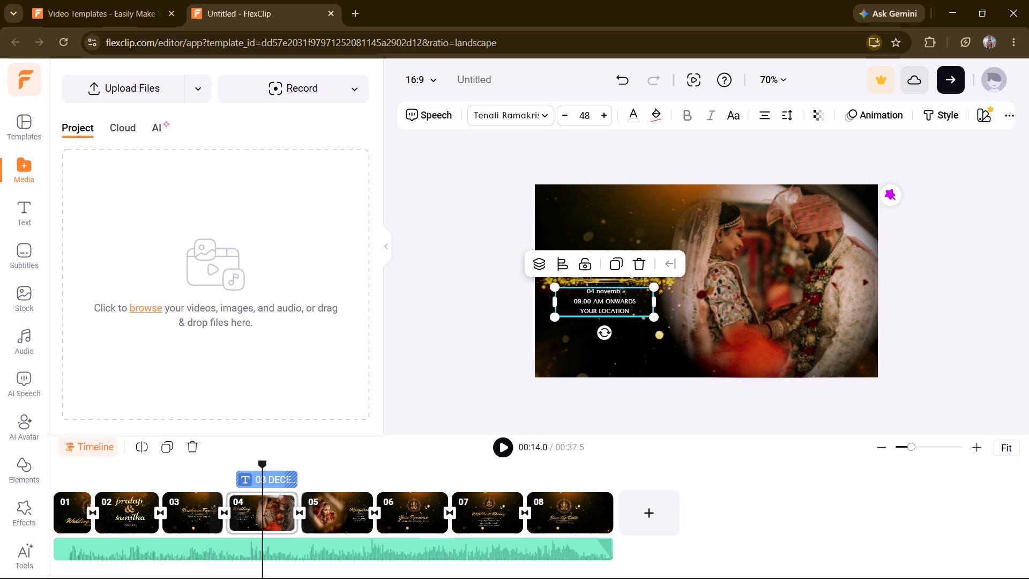
pyautogui.press('BackSpace')
pyautogui.press('BackSpace')
pyautogui.press('BackSpace')
pyautogui.press('BackSpace')
pyautogui.press('BackSpace')
pyautogui.press('BackSpace')
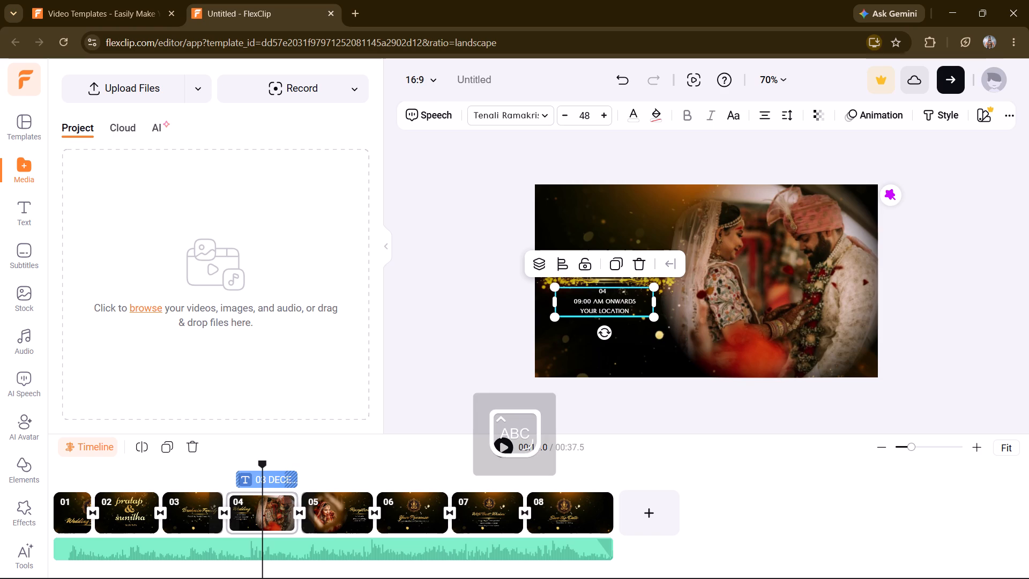
pyautogui.write('NOVEMBER')
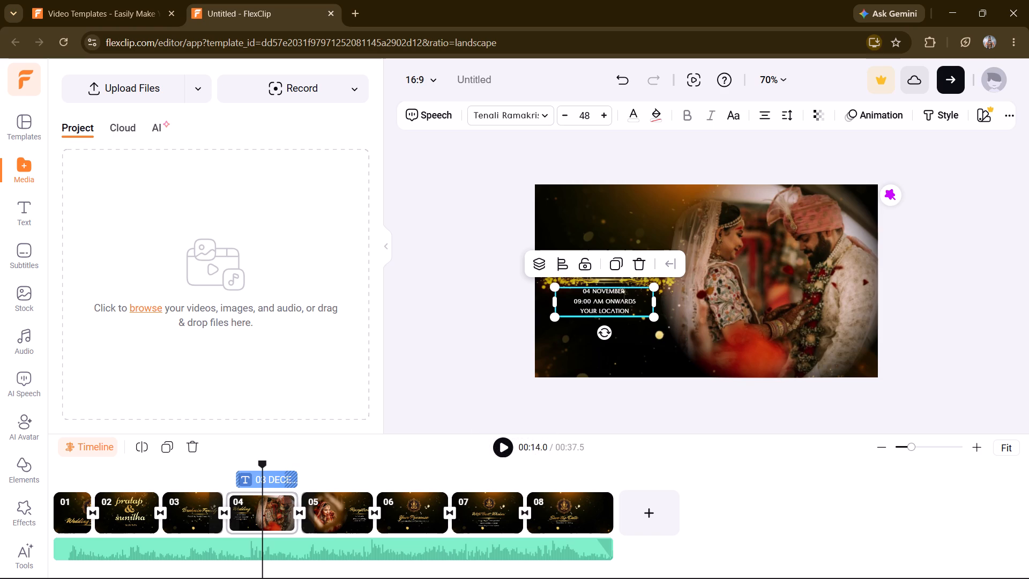
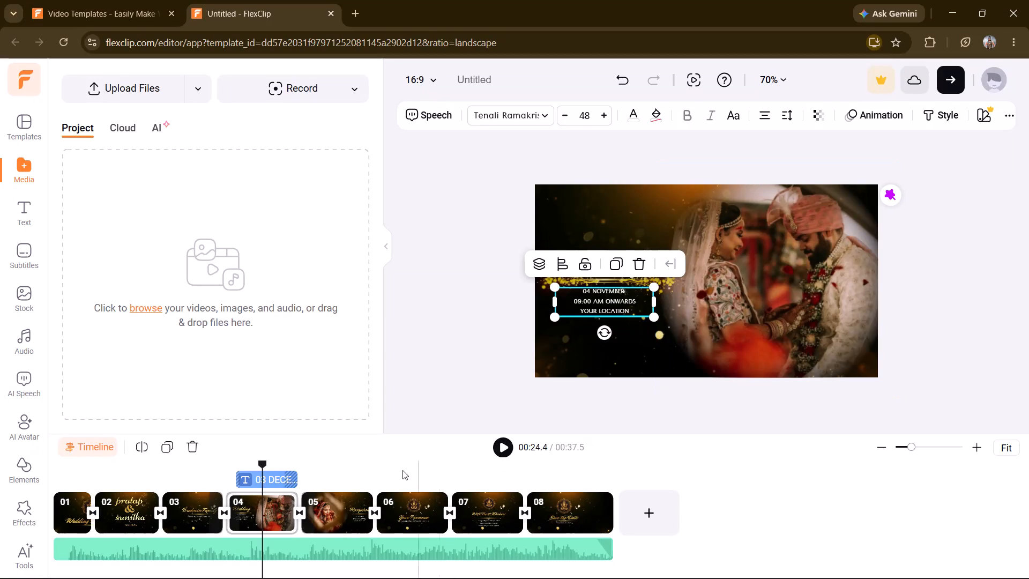
# Review the Reception, Your Presence and With Best Wishes scenes (05 to 07) for content that still needs customizing.
pyautogui.click(337, 512)
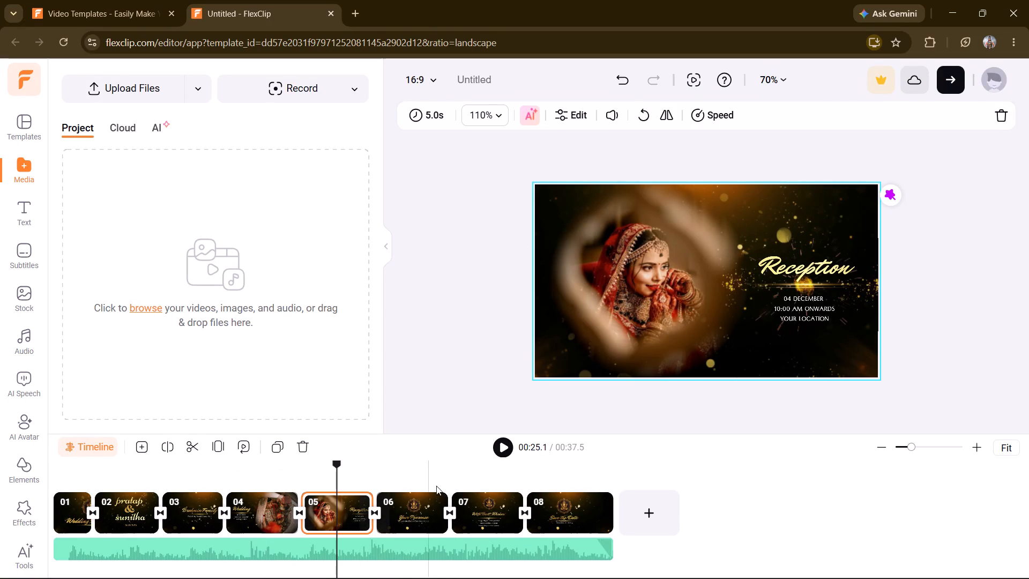
pyautogui.click(408, 509)
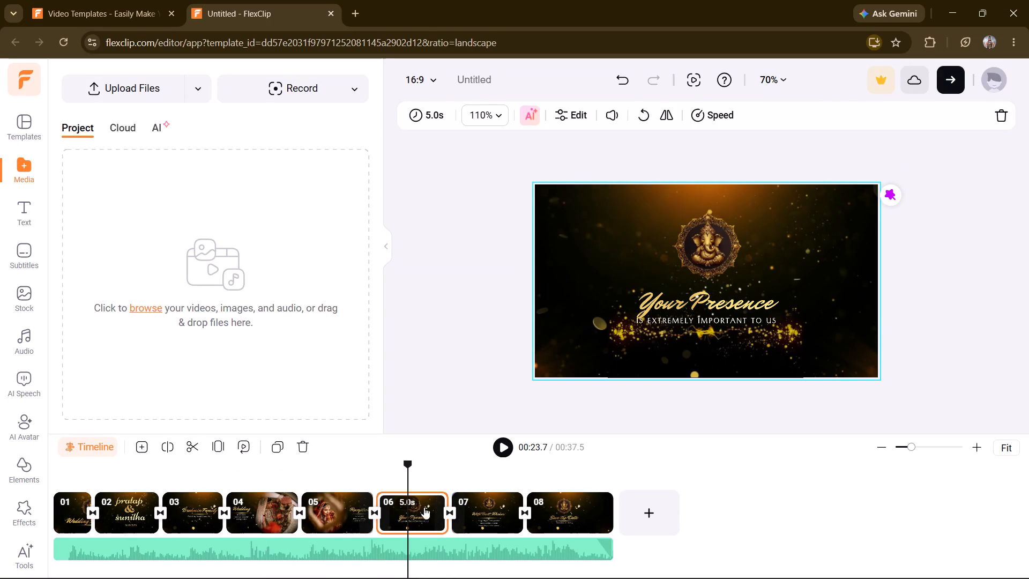
pyautogui.click(488, 508)
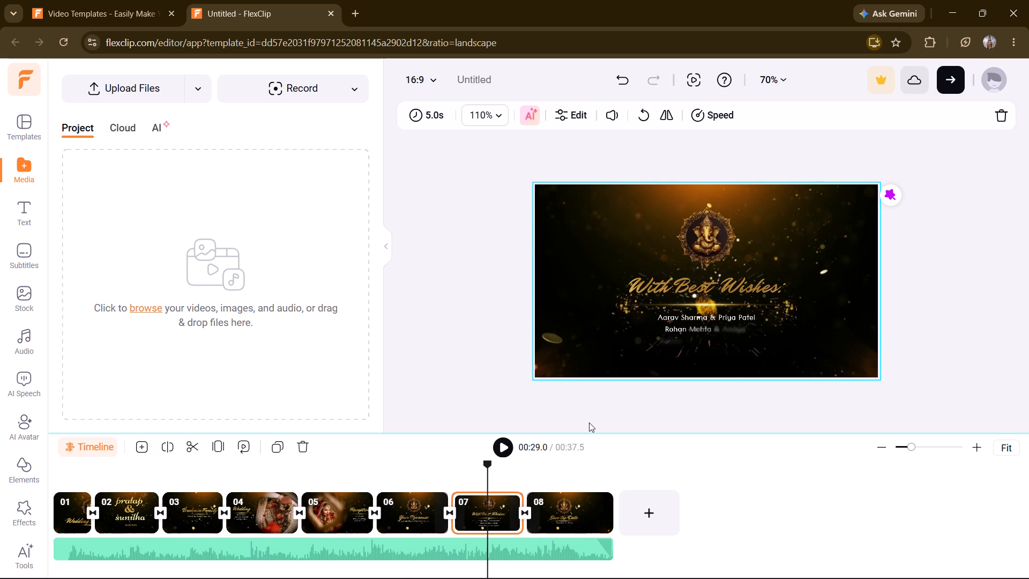
pyautogui.click(497, 521)
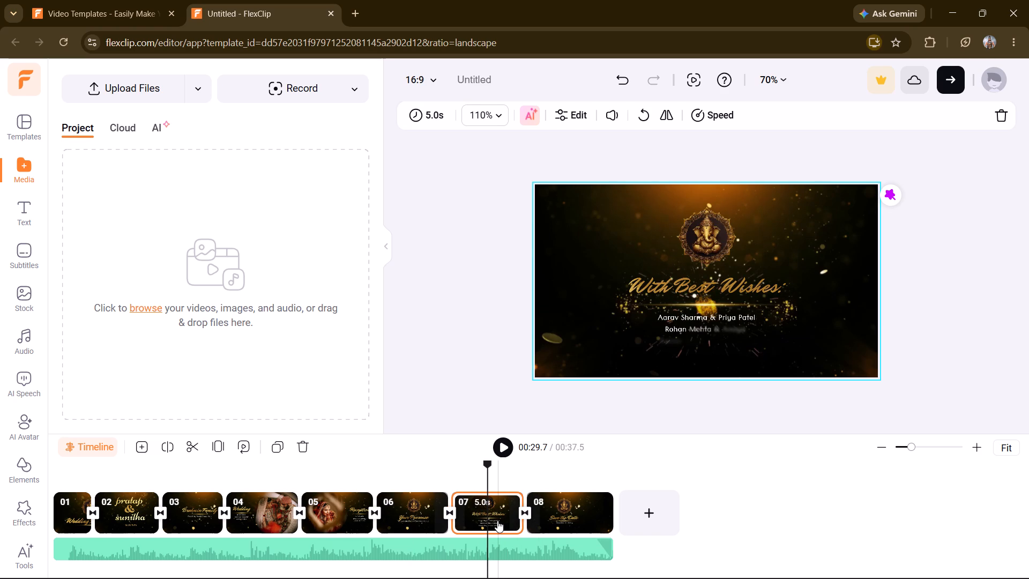
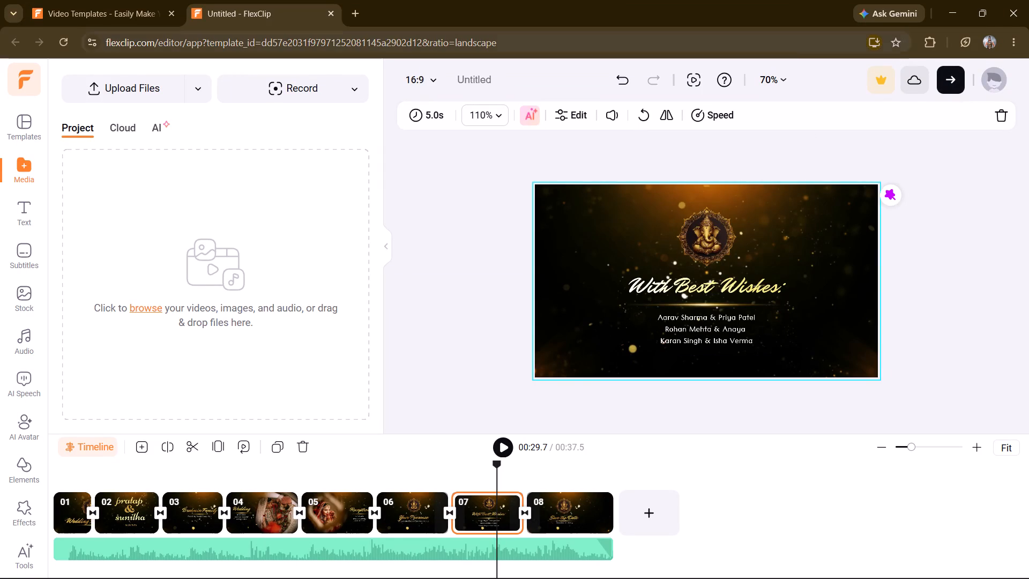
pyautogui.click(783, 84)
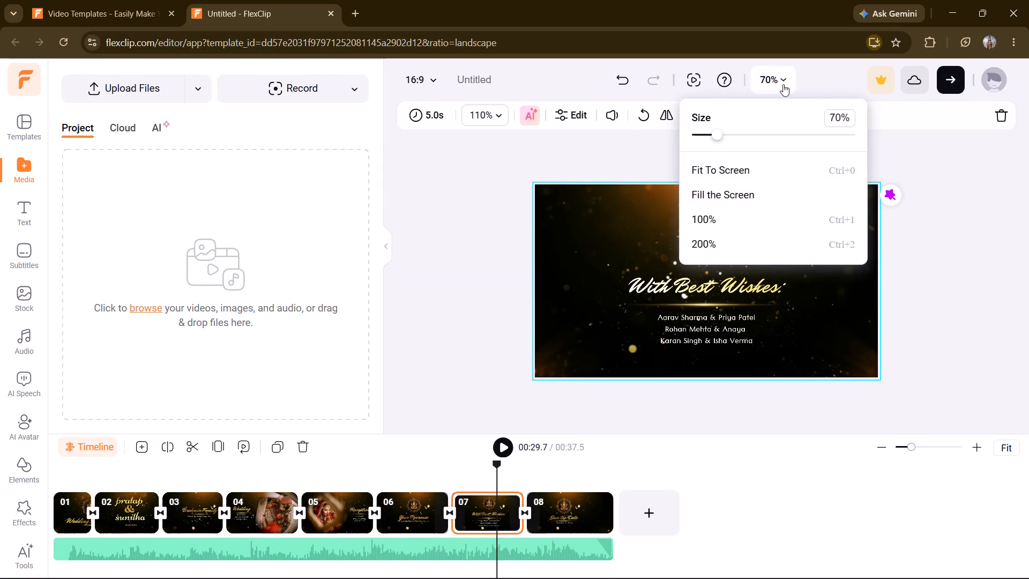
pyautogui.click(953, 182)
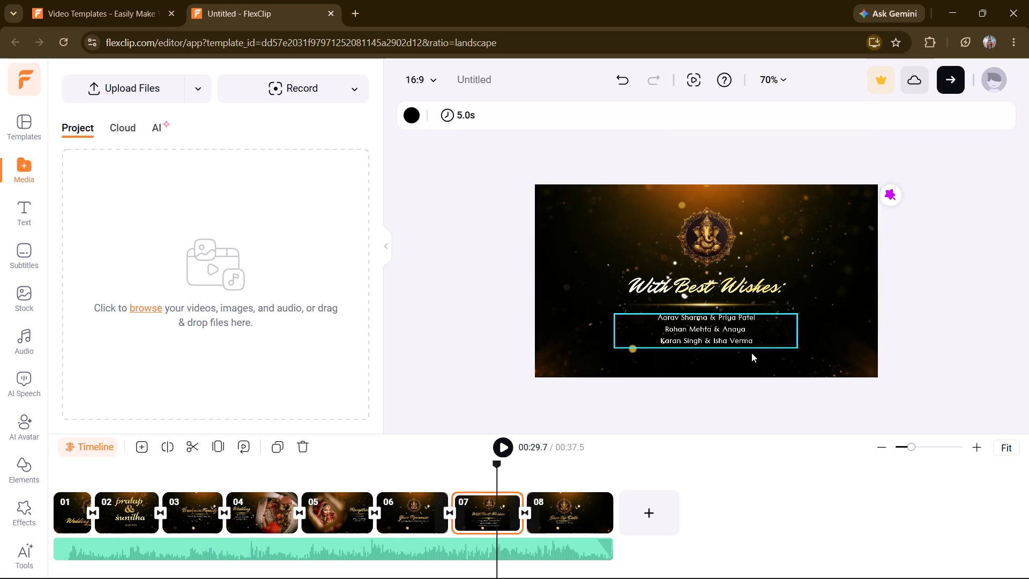
# Replace the date under Save the Date in scene 08 with NOVEMBER 03 2026.
pyautogui.click(564, 510)
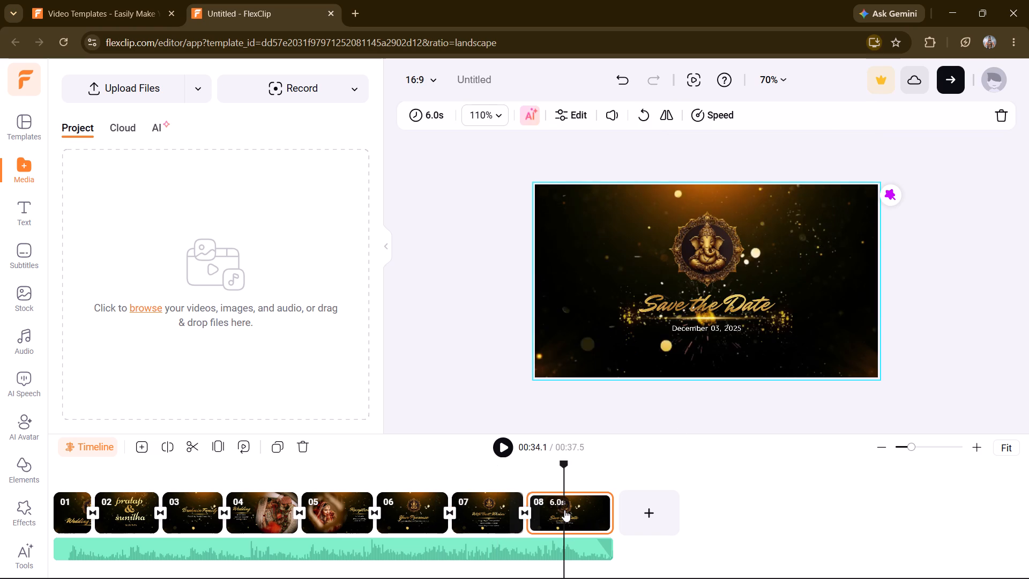
pyautogui.click(742, 330)
pyautogui.click(742, 330)
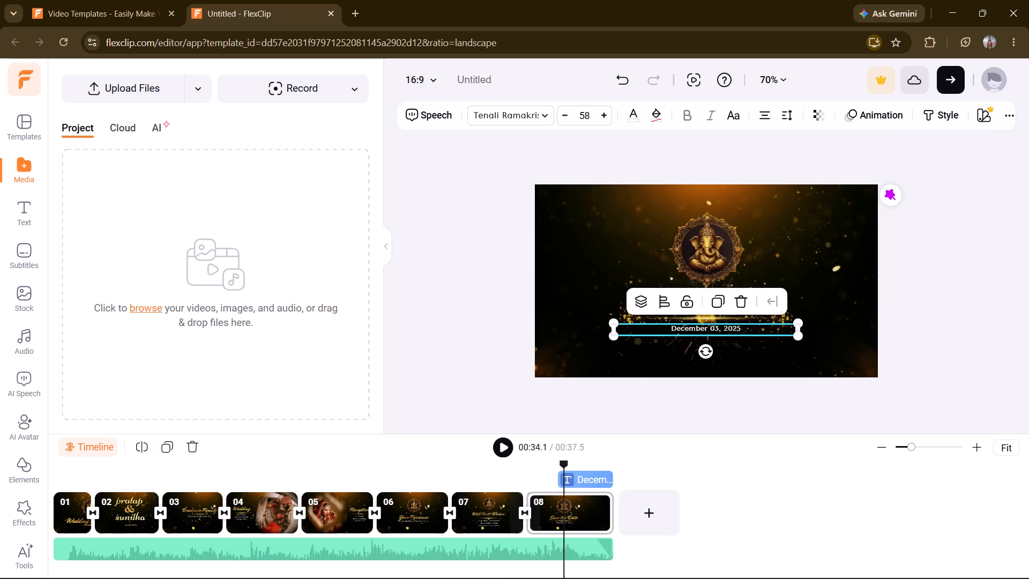
pyautogui.press('BackSpace')
pyautogui.press('BackSpace')
pyautogui.press('BackSpace')
pyautogui.press('BackSpace')
pyautogui.press('BackSpace')
pyautogui.press('BackSpace')
pyautogui.press('BackSpace')
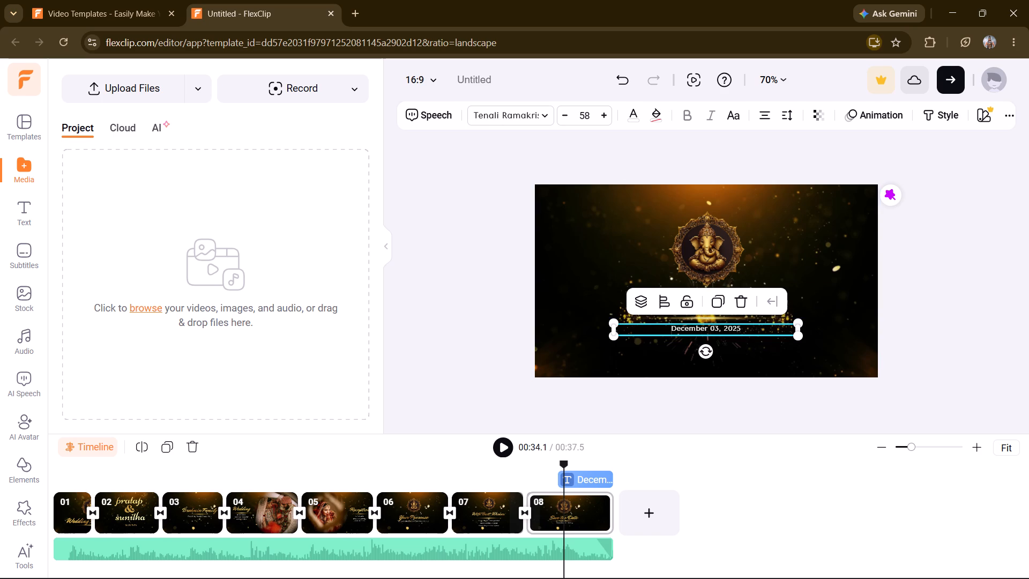
pyautogui.click(746, 331)
pyautogui.press('BackSpace')
pyautogui.press('BackSpace')
pyautogui.press('BackSpace')
pyautogui.press('BackSpace')
pyautogui.press('BackSpace')
pyautogui.press('BackSpace')
pyautogui.press('BackSpace')
pyautogui.press('BackSpace')
pyautogui.press('BackSpace')
pyautogui.press('BackSpace')
pyautogui.press('BackSpace')
pyautogui.press('BackSpace')
pyautogui.press('BackSpace')
pyautogui.press('BackSpace')
pyautogui.press('BackSpace')
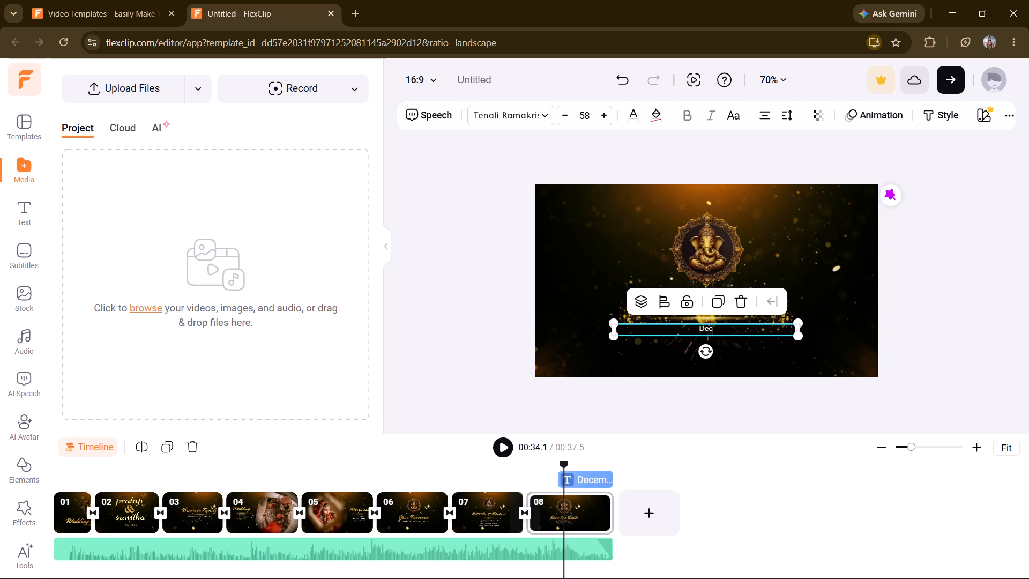
pyautogui.press('BackSpace')
pyautogui.press('BackSpace')
pyautogui.write('NOVEMBER')
pyautogui.press('space')
pyautogui.write('03')
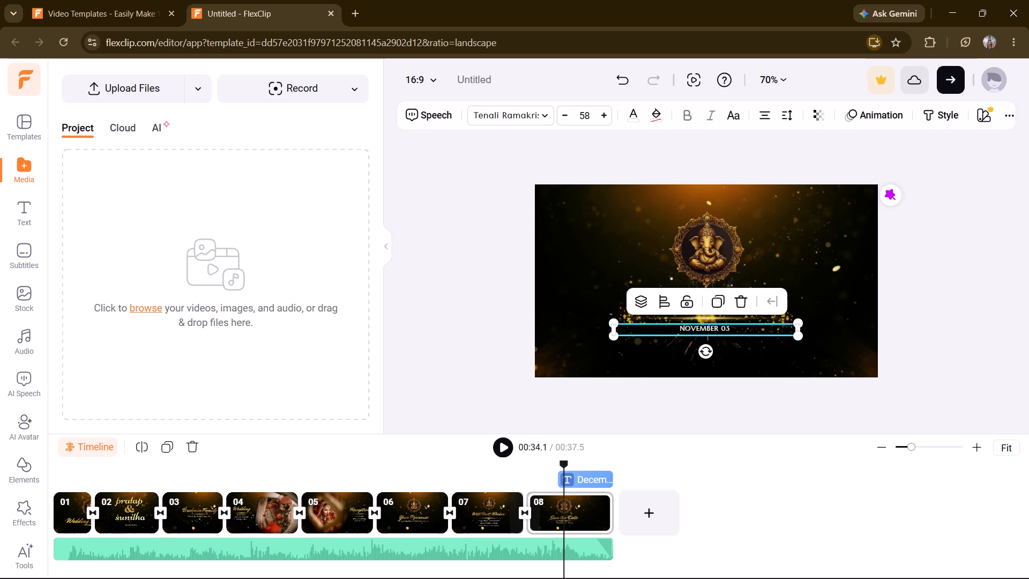
pyautogui.press('space')
pyautogui.write('2026')
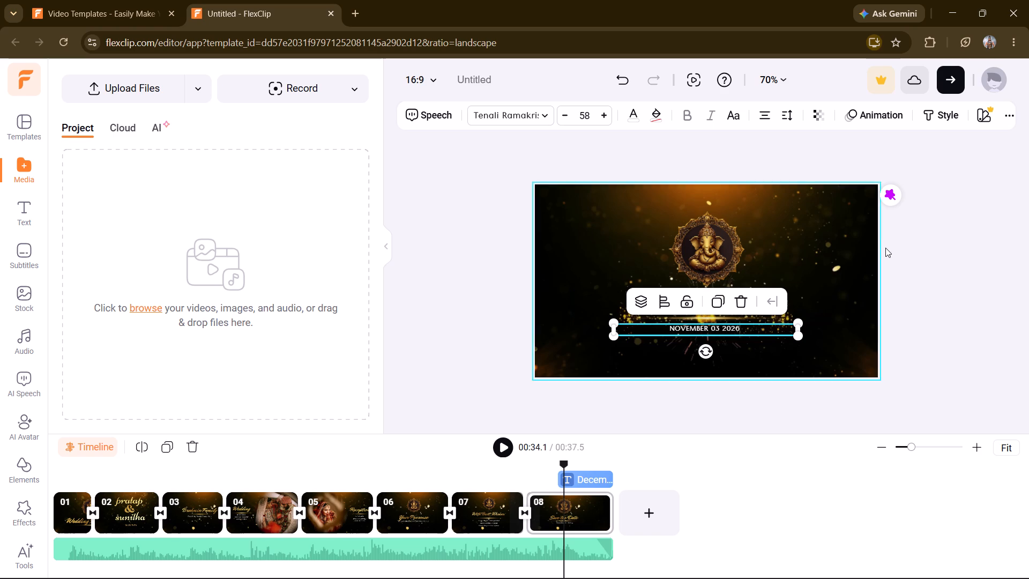
pyautogui.click(886, 248)
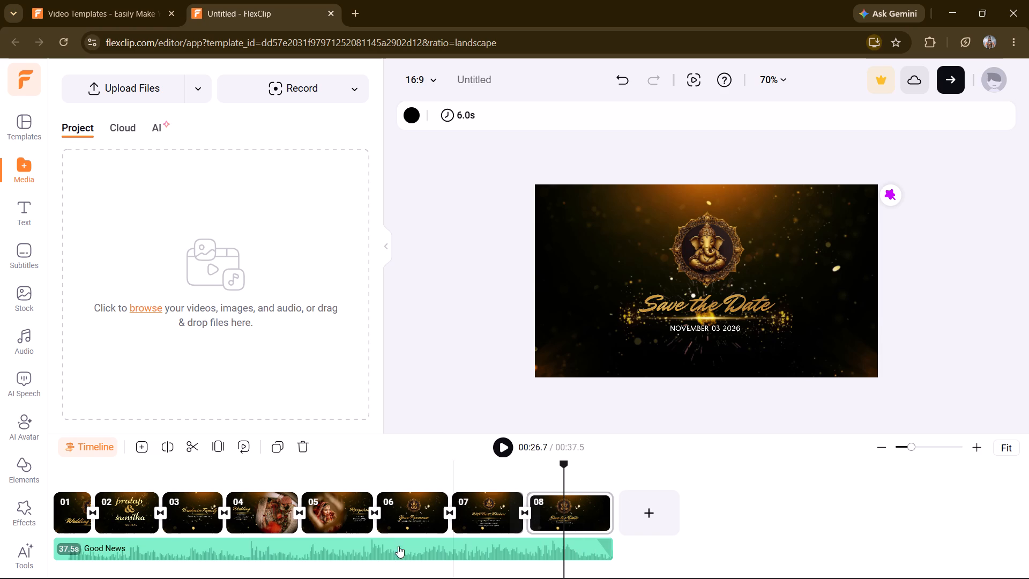
# Review the Wedding Invitation, couple names and family welcome scenes (01 to 03) for text that still needs customizing.
pyautogui.click(263, 514)
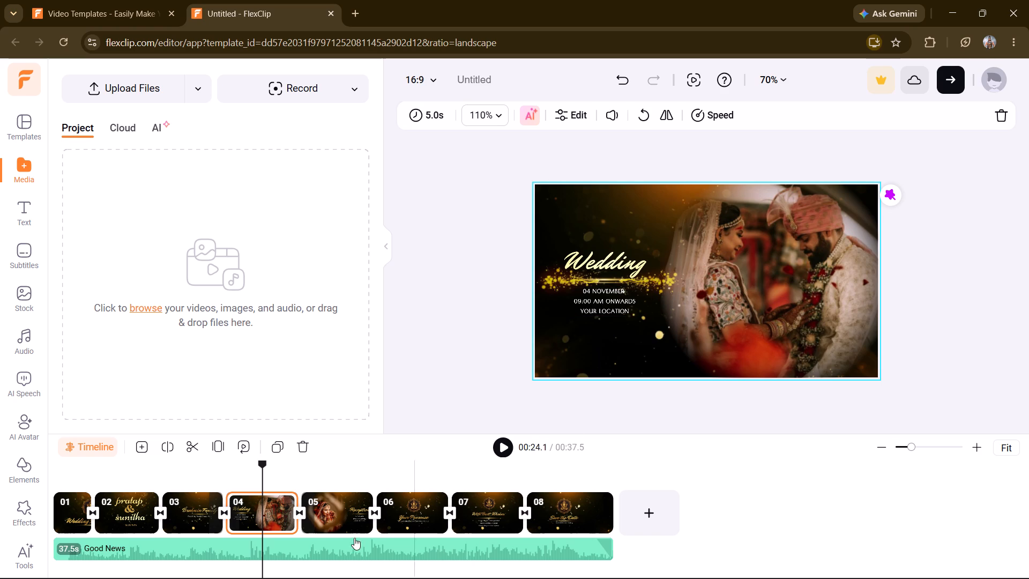
pyautogui.click(156, 556)
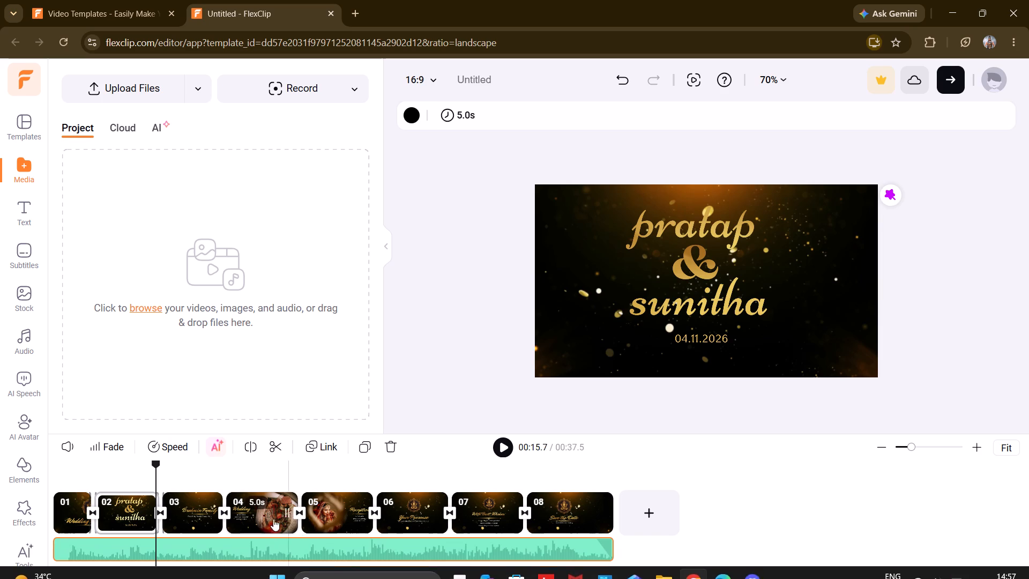
pyautogui.click(74, 511)
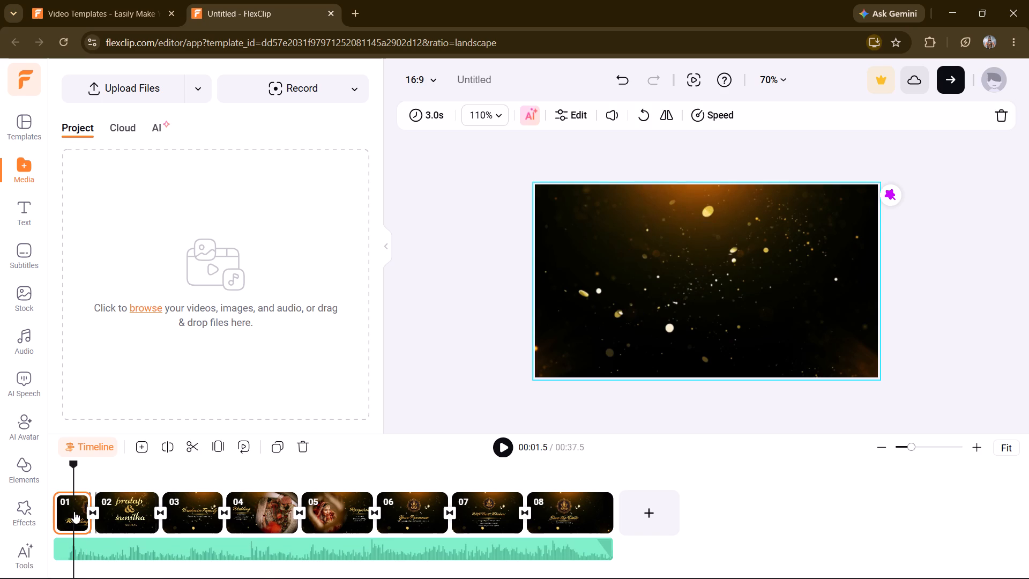
pyautogui.click(127, 513)
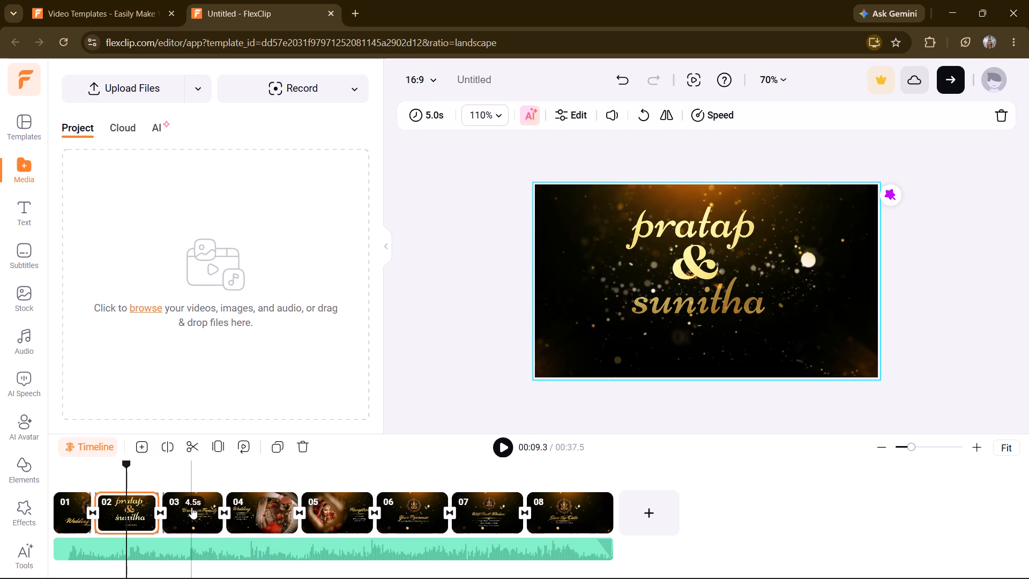
pyautogui.click(194, 507)
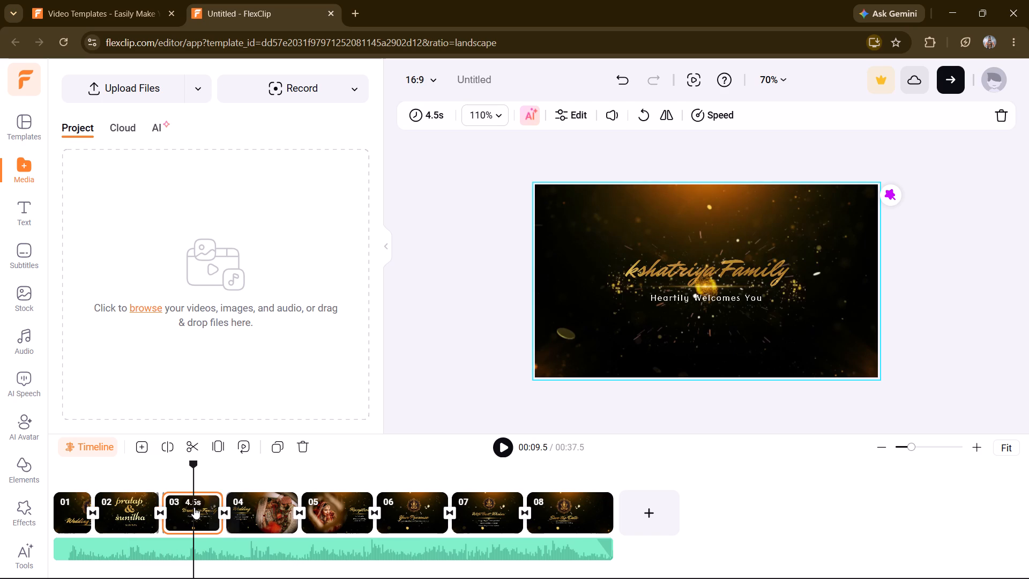
# Change the start time in the Wedding scene's (04) event details to 10:00 AM.
pyautogui.click(268, 508)
pyautogui.click(268, 508)
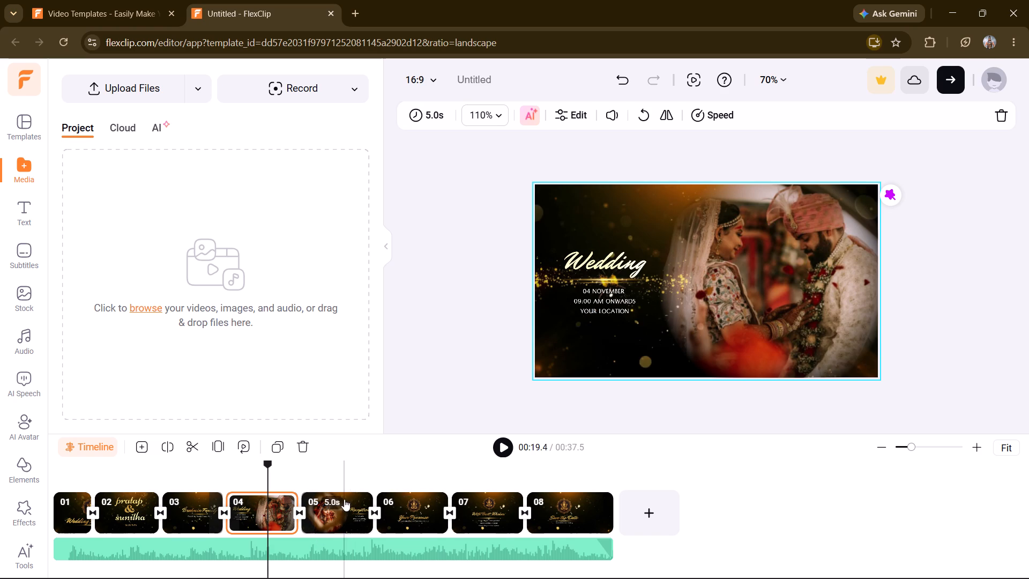
pyautogui.click(594, 301)
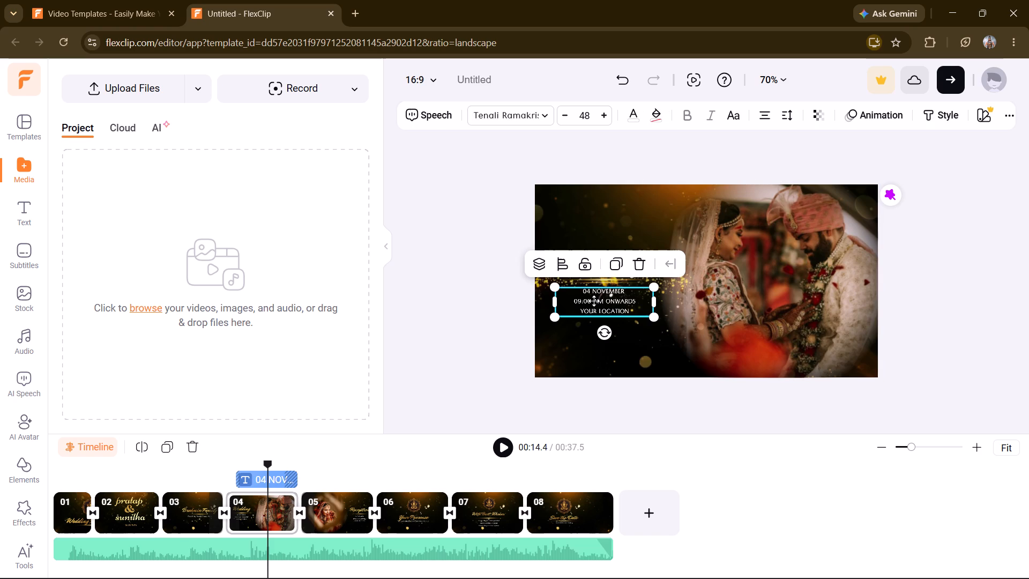
pyautogui.click(594, 301)
pyautogui.press('BackSpace')
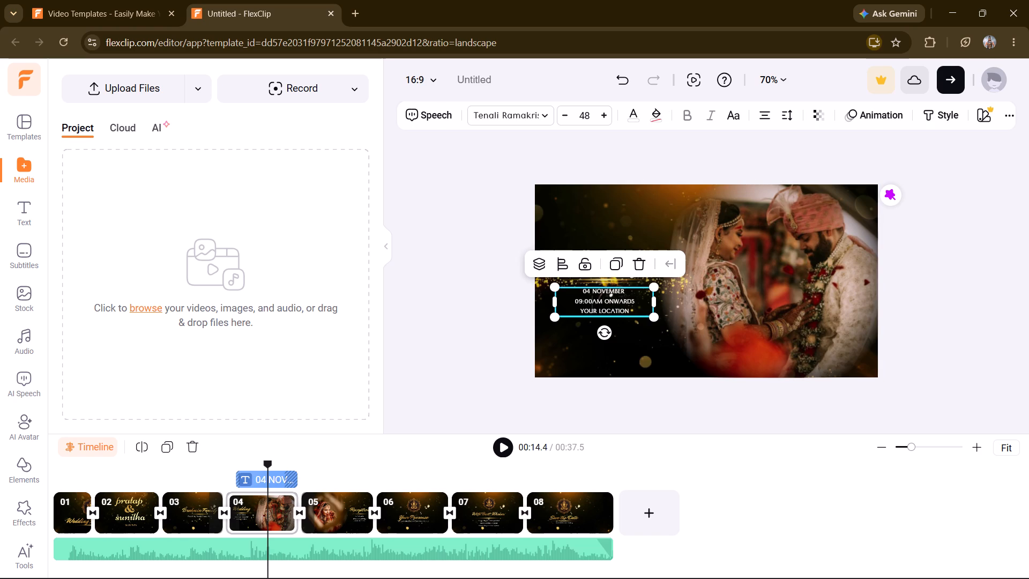
pyautogui.press('BackSpace')
pyautogui.press('BackSpace')
pyautogui.press('BackSpace')
pyautogui.press('BackSpace')
pyautogui.press('BackSpace')
pyautogui.write('10')
pyautogui.hotkey('shift', ':')
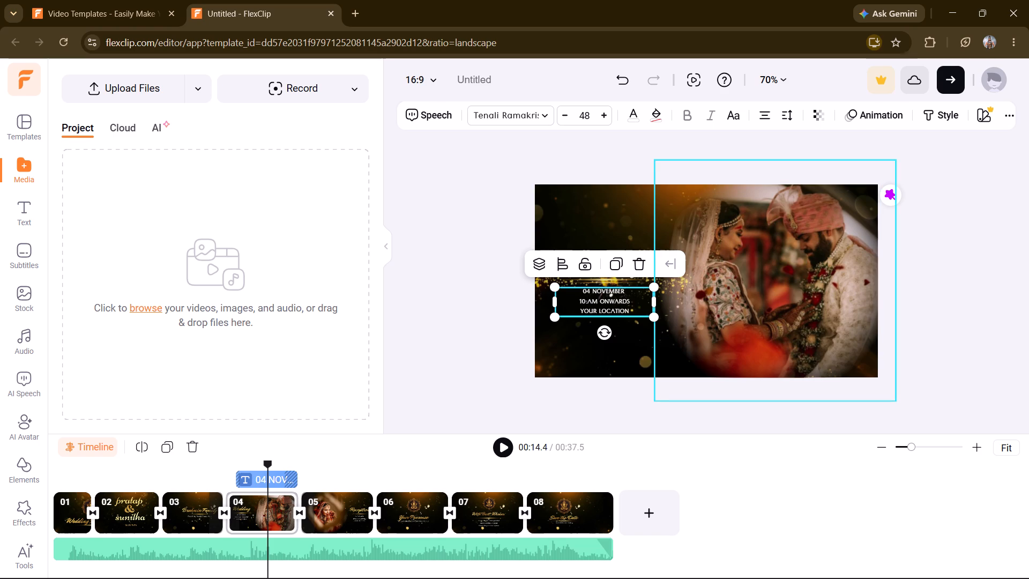
pyautogui.write('00')
pyautogui.press('space')
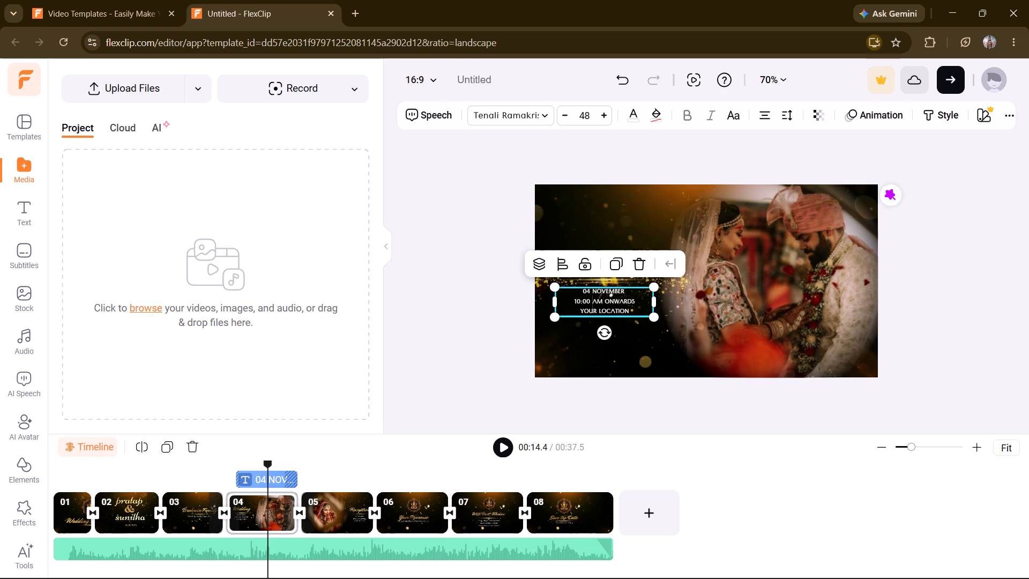
# Replace the YOUR LOCATION placeholder in the Wedding scene's event details with NARSAPURAM.
pyautogui.click(633, 314)
pyautogui.press('BackSpace')
pyautogui.press('BackSpace')
pyautogui.press('BackSpace')
pyautogui.press('BackSpace')
pyautogui.press('BackSpace')
pyautogui.press('BackSpace')
pyautogui.press('BackSpace')
pyautogui.press('BackSpace')
pyautogui.press('BackSpace')
pyautogui.press('BackSpace')
pyautogui.press('BackSpace')
pyautogui.press('BackSpace')
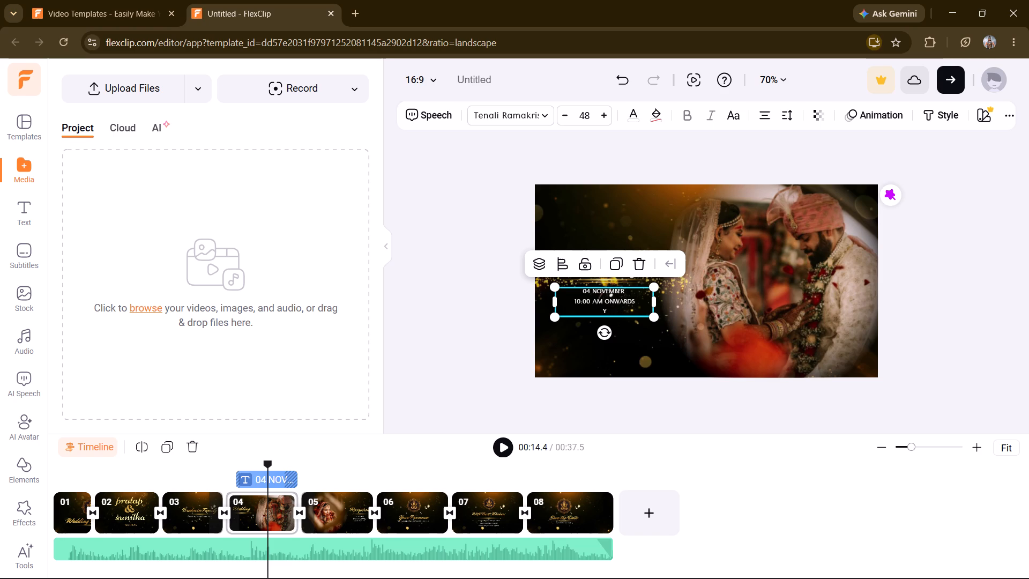
pyautogui.press('BackSpace')
pyautogui.write('NARSAPURAM')
# Change the month in the Reception scene's (05) event details to NOVEMBER, keeping the day 04.
pyautogui.click(340, 507)
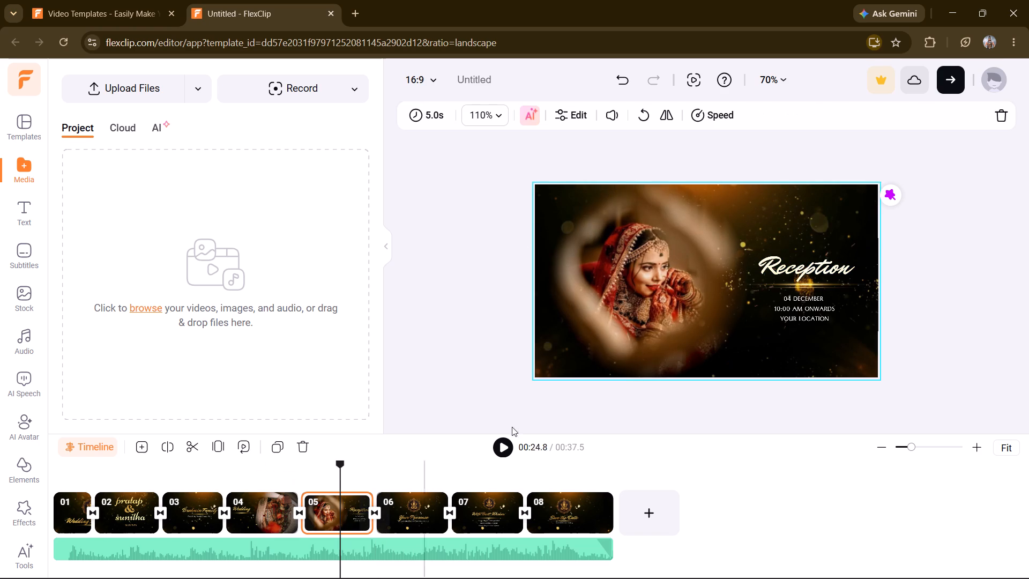
pyautogui.click(822, 296)
pyautogui.click(825, 300)
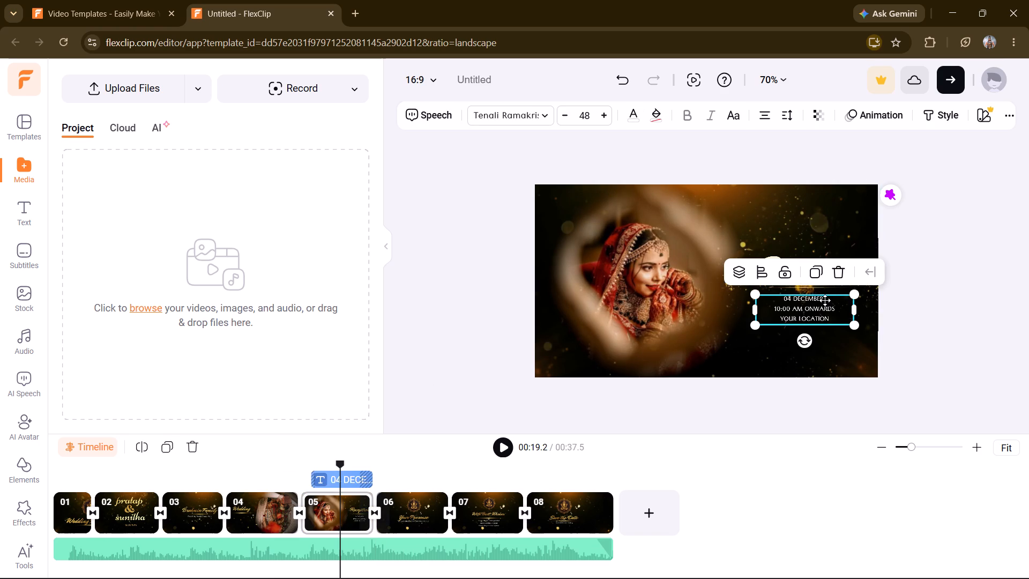
pyautogui.press('BackSpace')
pyautogui.press('BackSpace')
pyautogui.press('BackSpace')
pyautogui.press('BackSpace')
pyautogui.press('BackSpace')
pyautogui.press('BackSpace')
pyautogui.press('BackSpace')
pyautogui.press('BackSpace')
pyautogui.press('BackSpace')
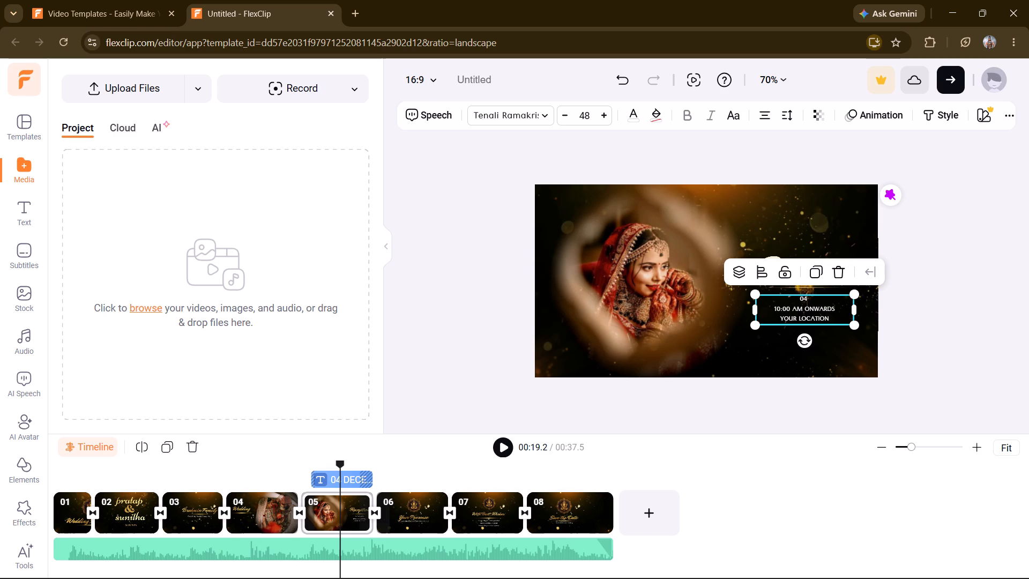
pyautogui.press('space')
pyautogui.write('NOVEMBER')
# Change the start time in the Reception scene's (05) event details to 12:00, keeping AM ONWARDS.
pyautogui.press('space')
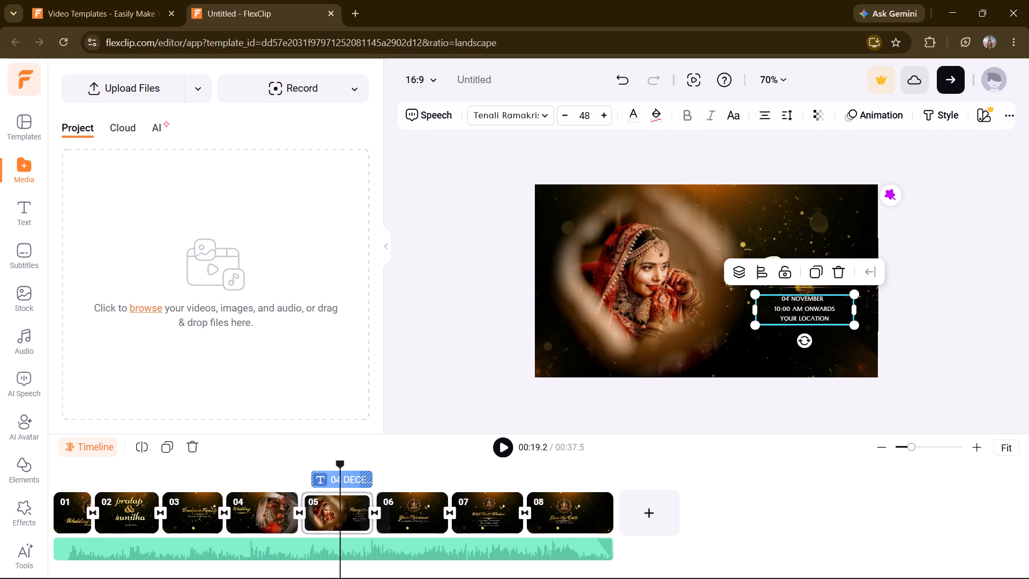
pyautogui.click(791, 308)
pyautogui.press('BackSpace')
pyautogui.press('BackSpace')
pyautogui.press('BackSpace')
pyautogui.press('BackSpace')
pyautogui.press('BackSpace')
pyautogui.write('12')
pyautogui.hotkey('shift', ':')
pyautogui.write('00')
pyautogui.press('space')
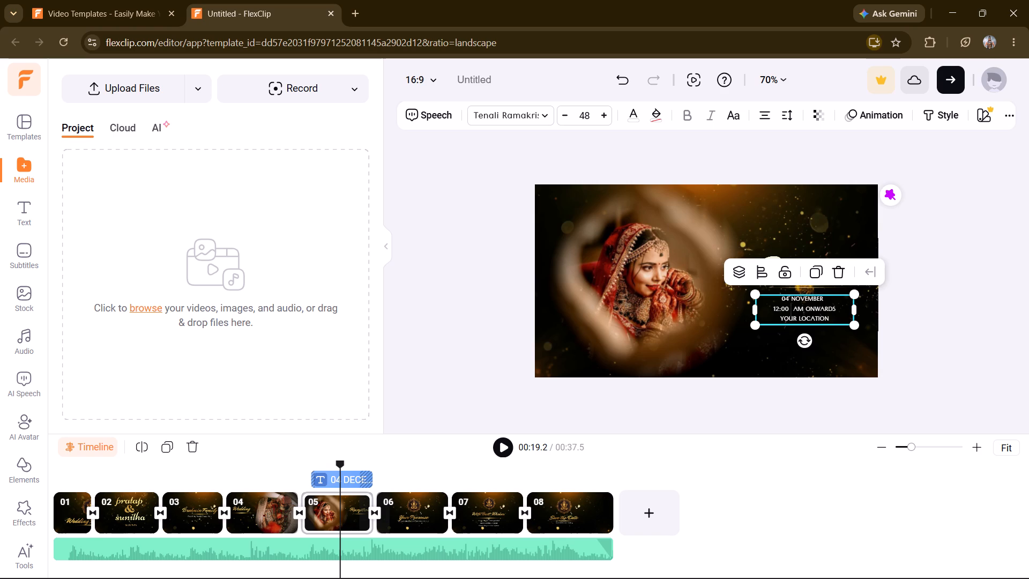
pyautogui.press('BackSpace')
# Replace the YOUR LOCATION placeholder in the Reception scene's event details with THE GRAND VEDHIKA CONVENTION HALL.
pyautogui.click(837, 320)
pyautogui.press('BackSpace')
pyautogui.press('BackSpace')
pyautogui.press('BackSpace')
pyautogui.press('BackSpace')
pyautogui.press('BackSpace')
pyautogui.press('BackSpace')
pyautogui.press('BackSpace')
pyautogui.press('BackSpace')
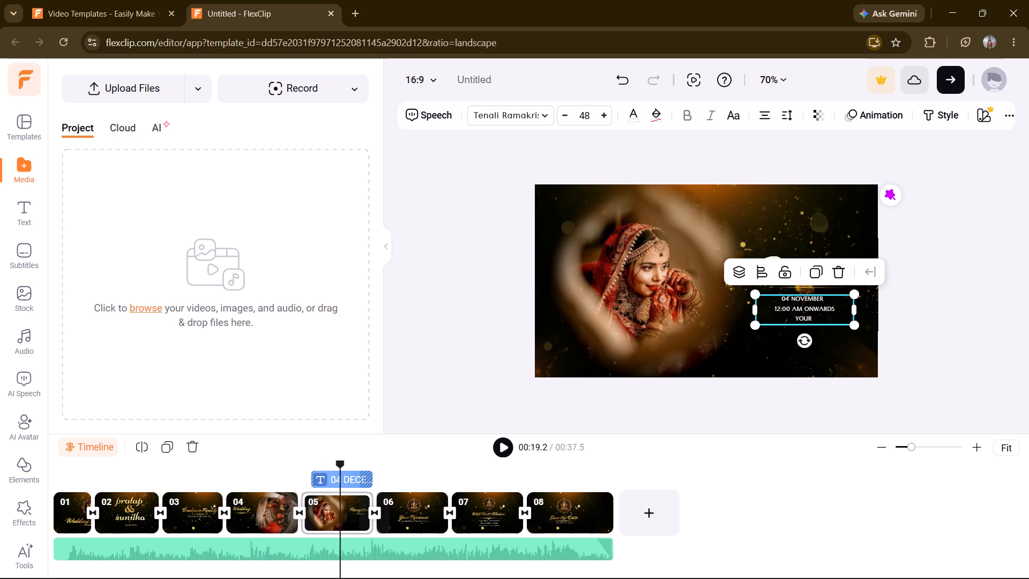
pyautogui.press('BackSpace')
pyautogui.press('BackSpace')
pyautogui.press('BackSpace')
pyautogui.press('BackSpace')
pyautogui.press('BackSpace')
pyautogui.write('THE GRAND')
pyautogui.press('space')
pyautogui.press('space')
pyautogui.write('VEDHIK')
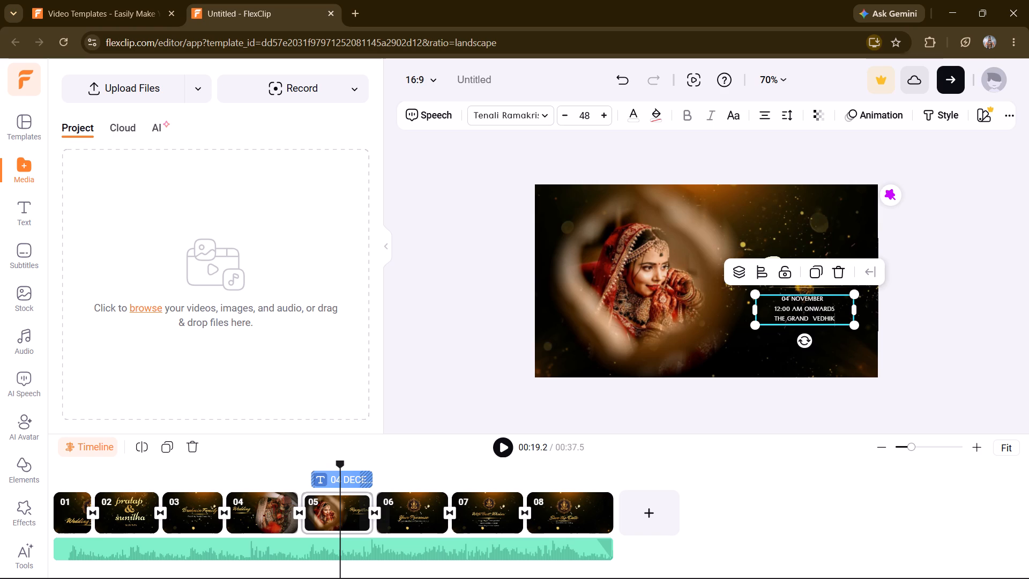
pyautogui.press('a')
pyautogui.press('space')
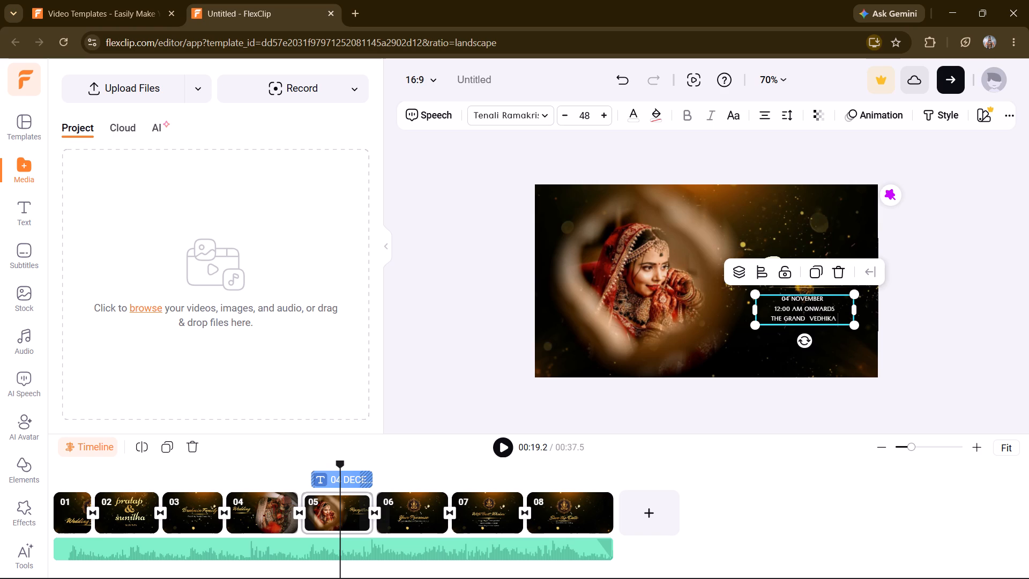
pyautogui.write('CONVENTION')
pyautogui.press('space')
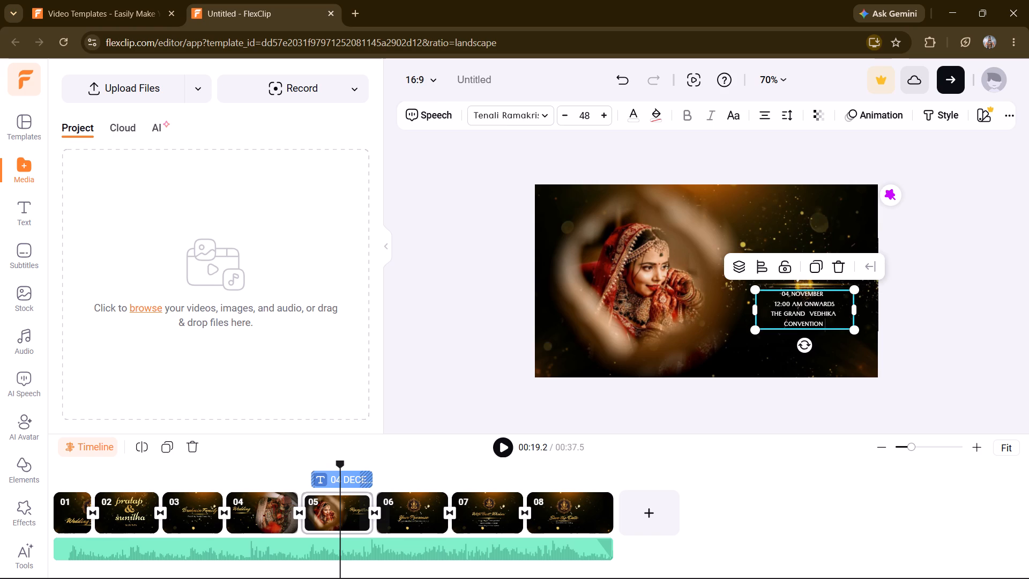
pyautogui.write('HA')
pyautogui.write('LL')
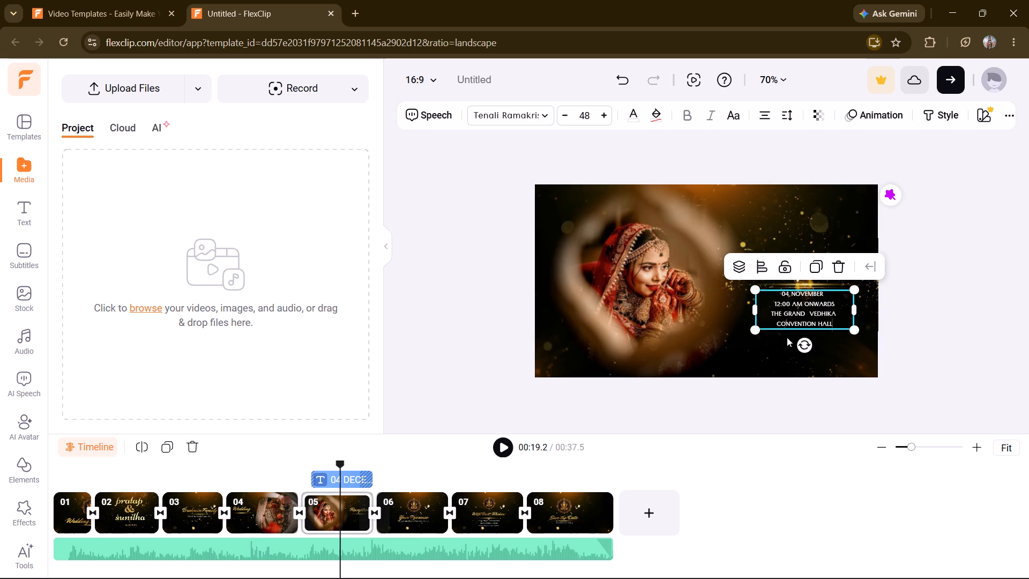
# Review the invitation's scenes from the opening title (01) through Your Presence (06), checking names, dates, times and venues.
pyautogui.click(262, 511)
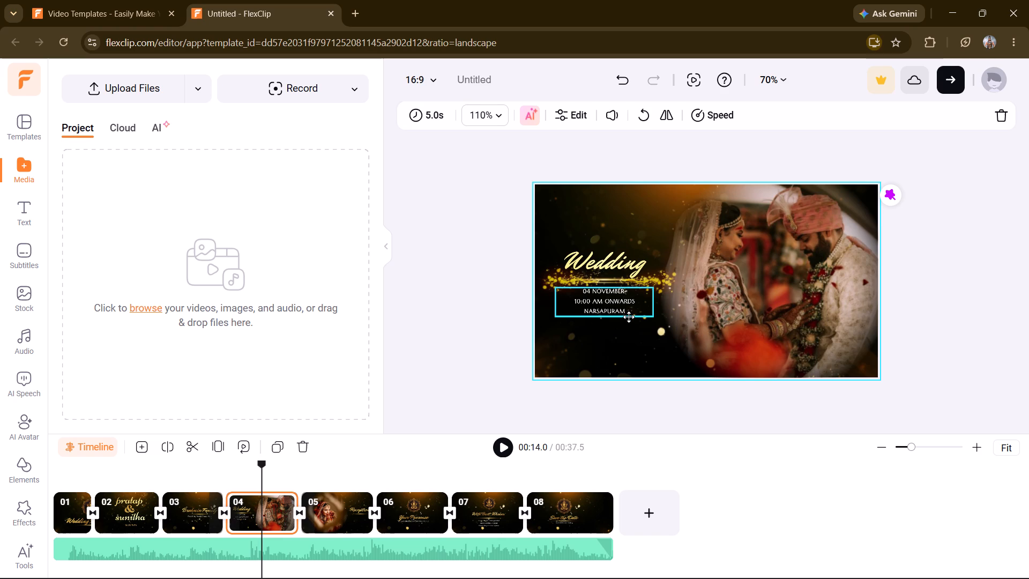
pyautogui.click(72, 514)
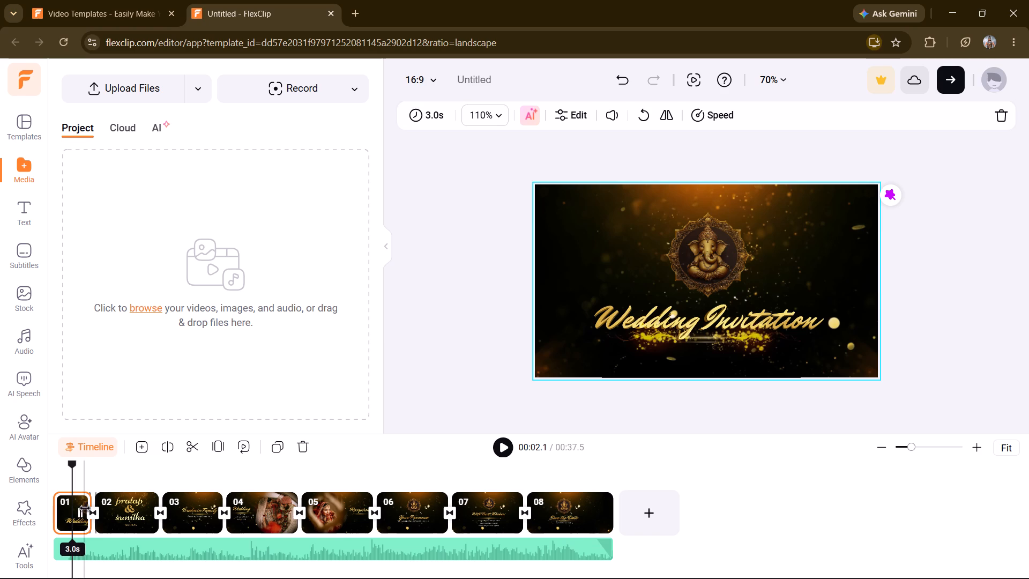
pyautogui.click(121, 507)
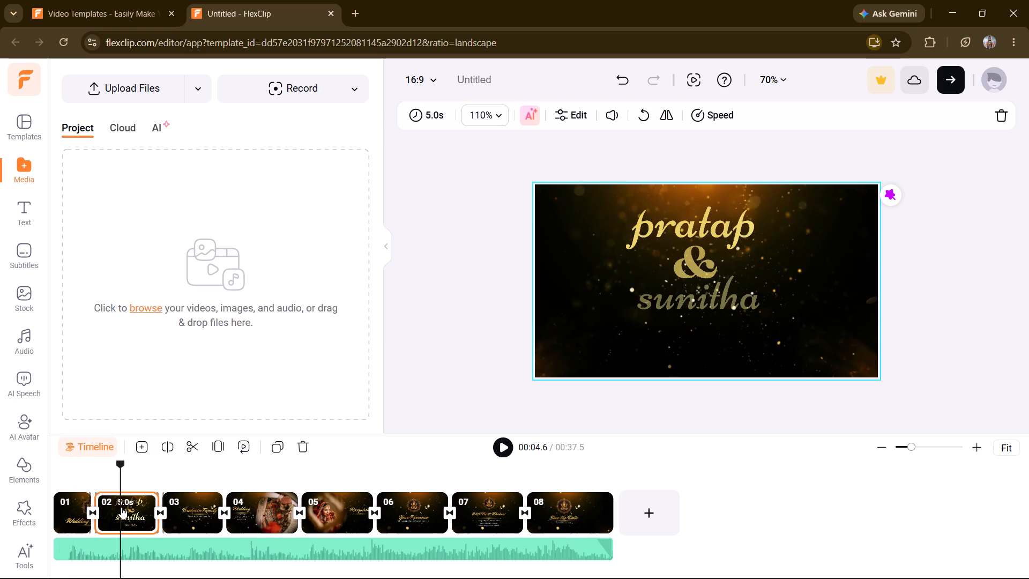
pyautogui.click(144, 513)
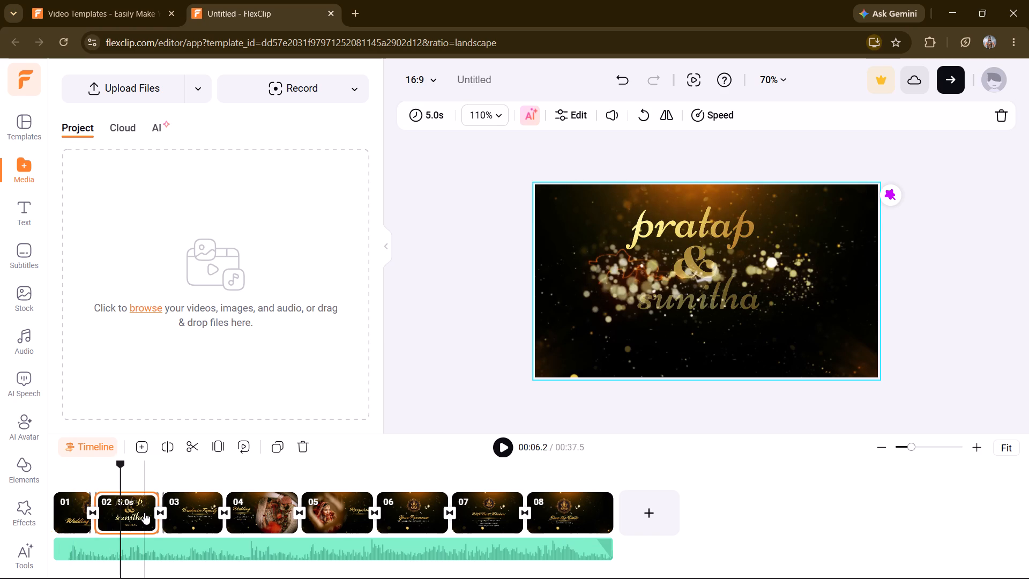
pyautogui.click(125, 513)
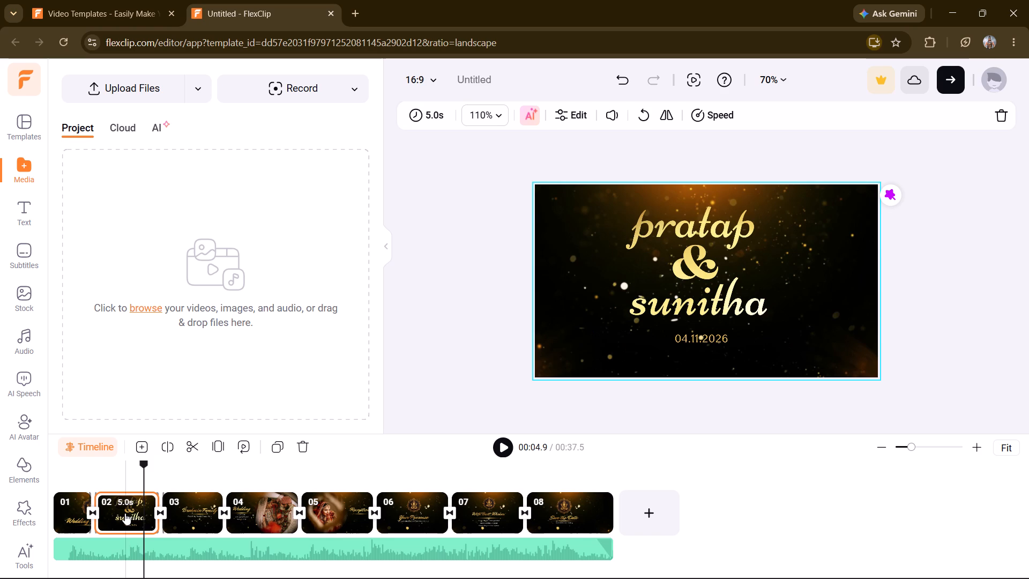
pyautogui.click(199, 511)
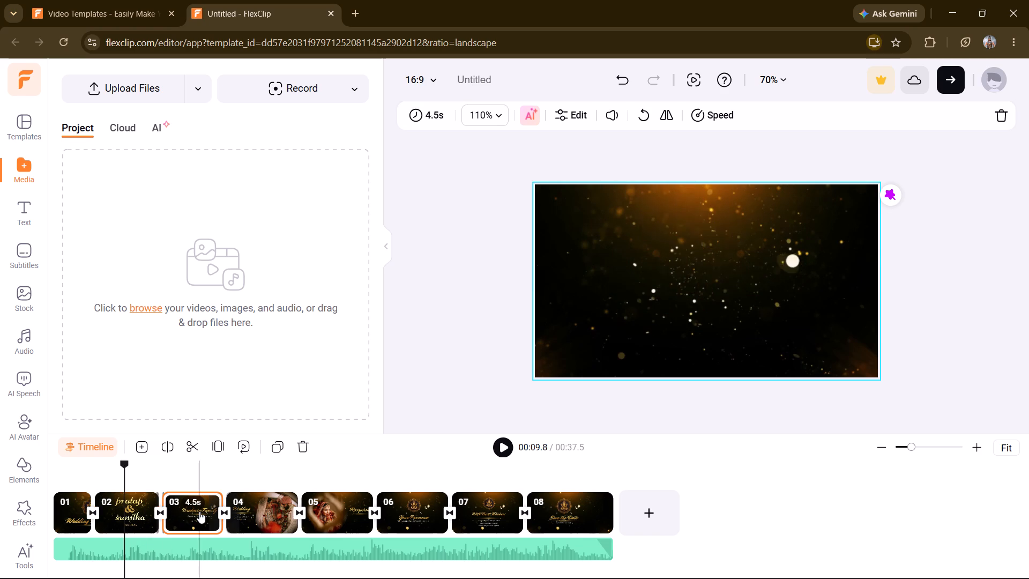
pyautogui.click(253, 516)
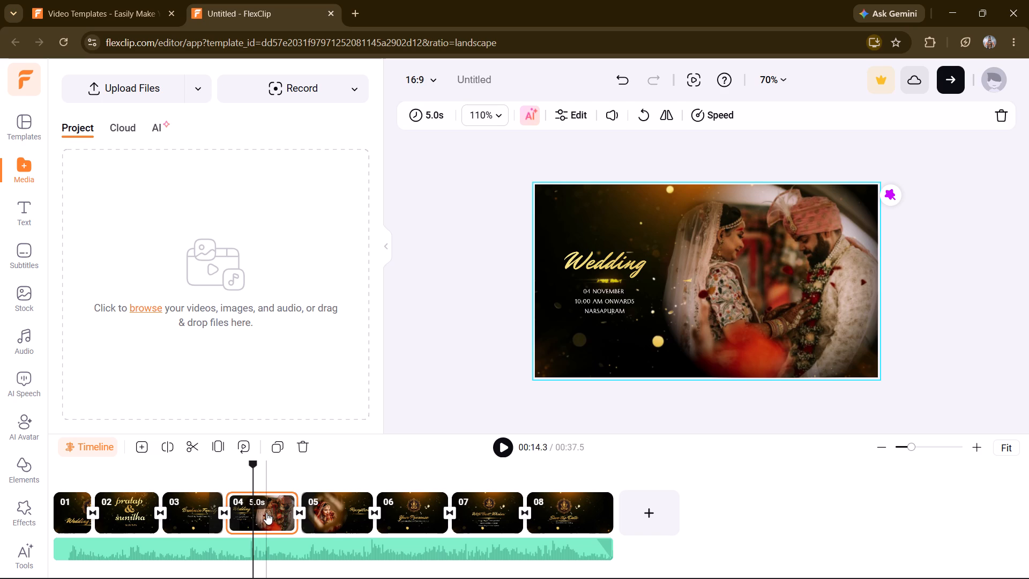
pyautogui.click(266, 513)
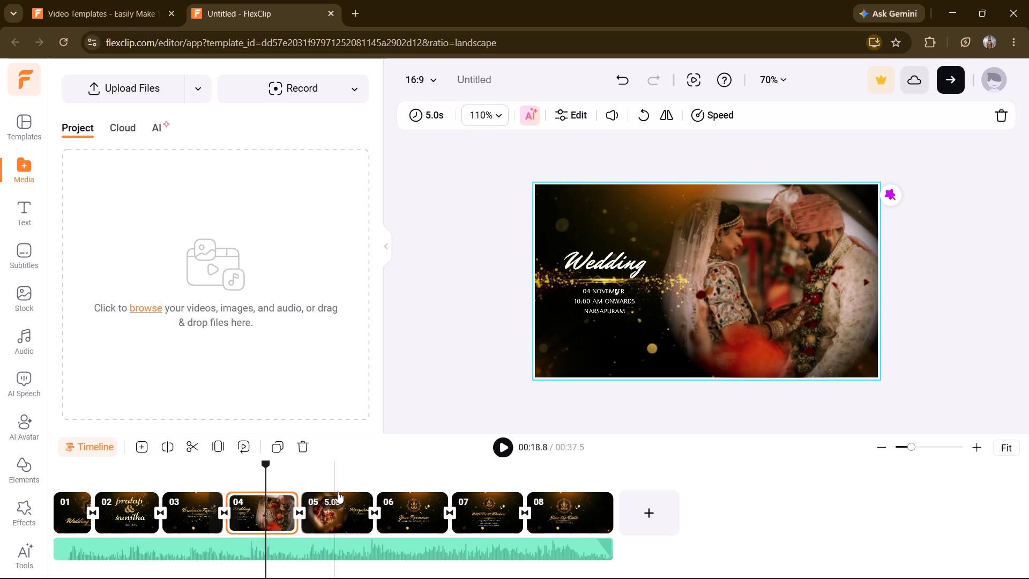
pyautogui.click(331, 510)
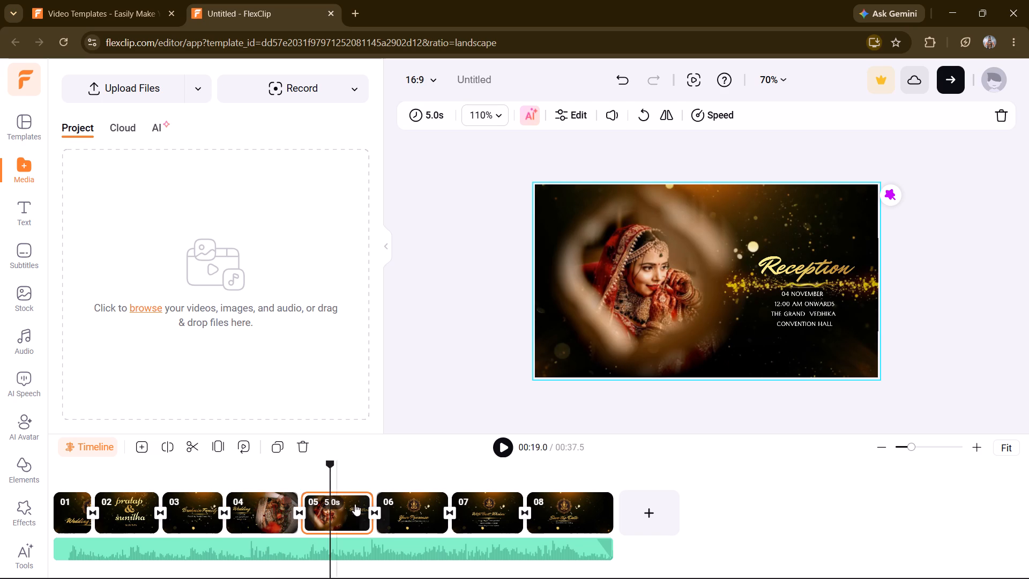
pyautogui.click(411, 513)
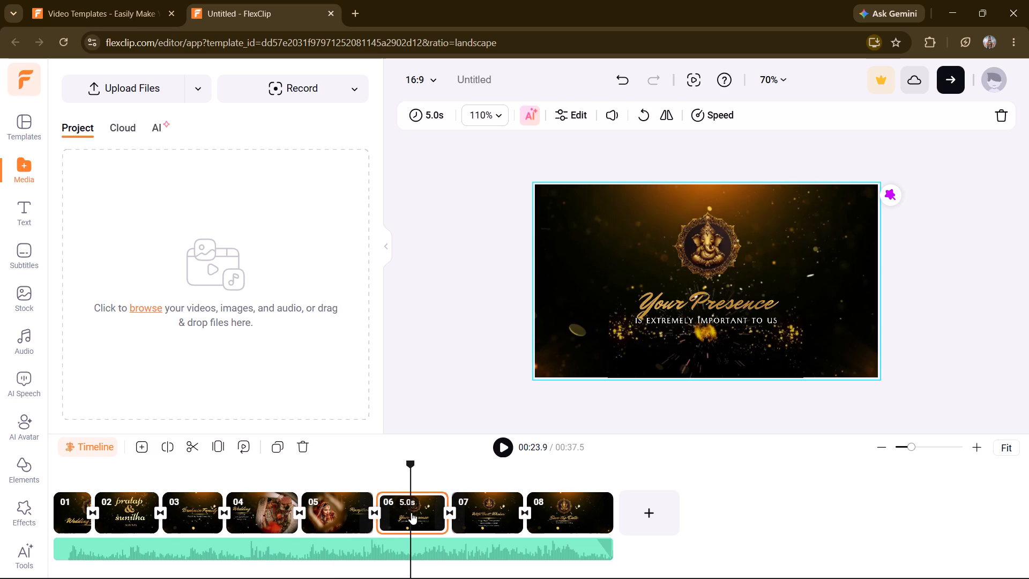
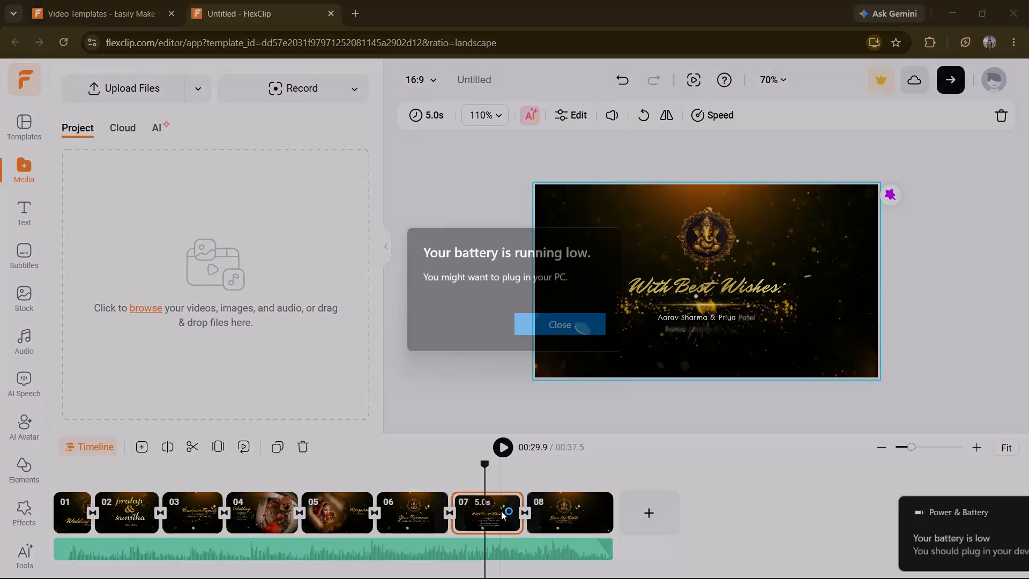
# Replace the first placeholder couple in the With Best Wishes scene's (07) names list with the first relative's name followed by & ACCHA.
pyautogui.click(501, 511)
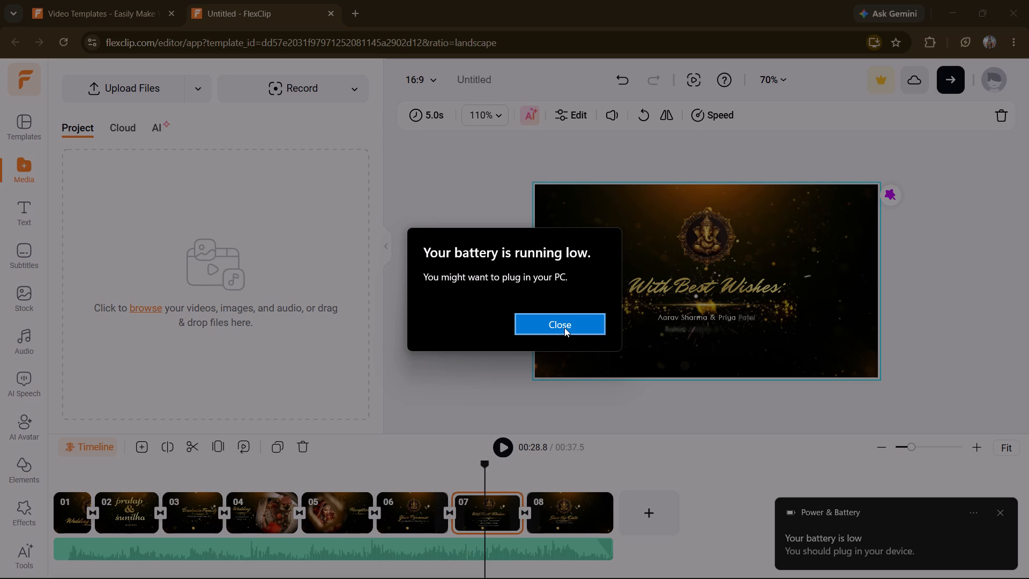
pyautogui.click(564, 328)
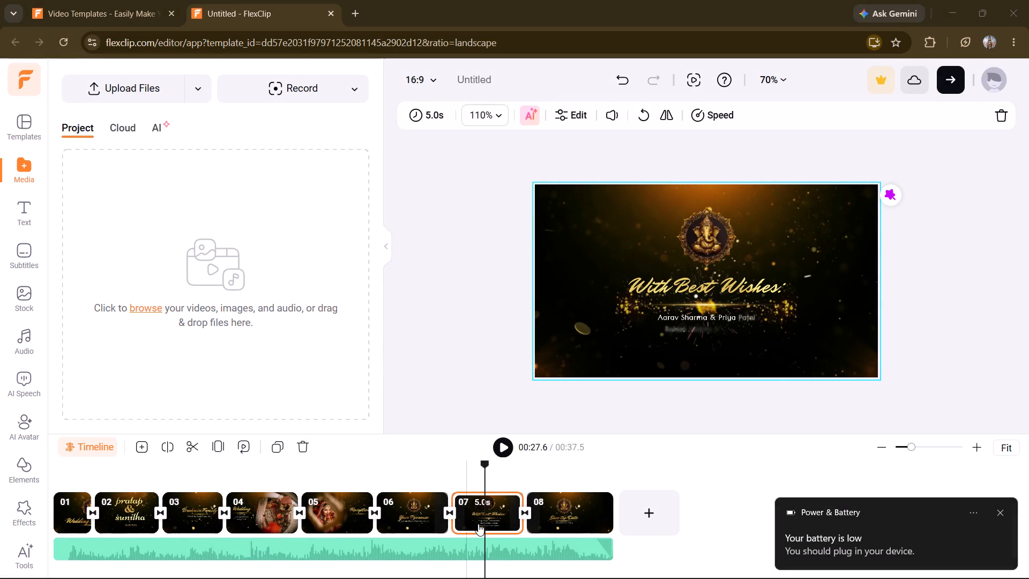
pyautogui.click(501, 508)
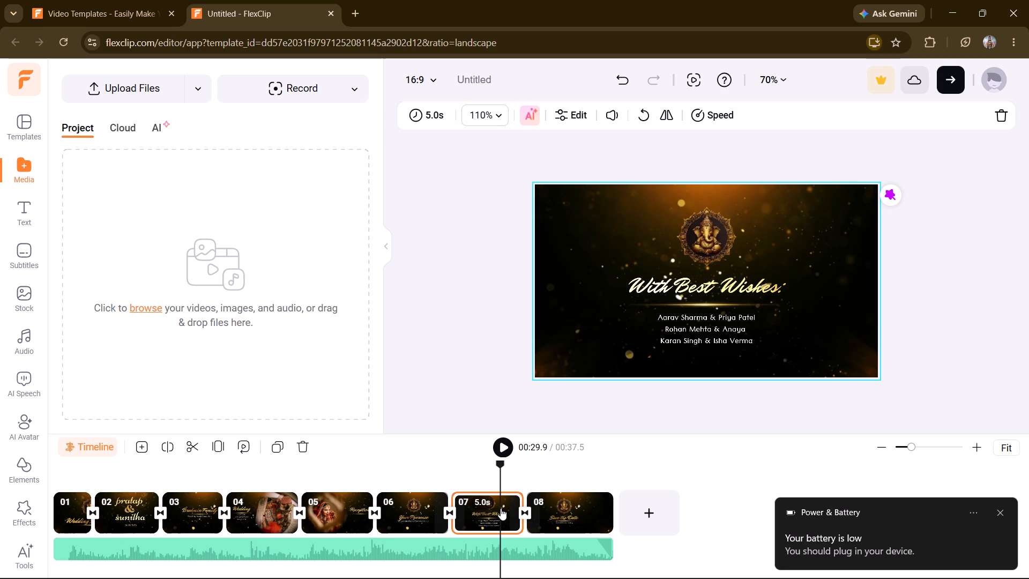
pyautogui.click(759, 314)
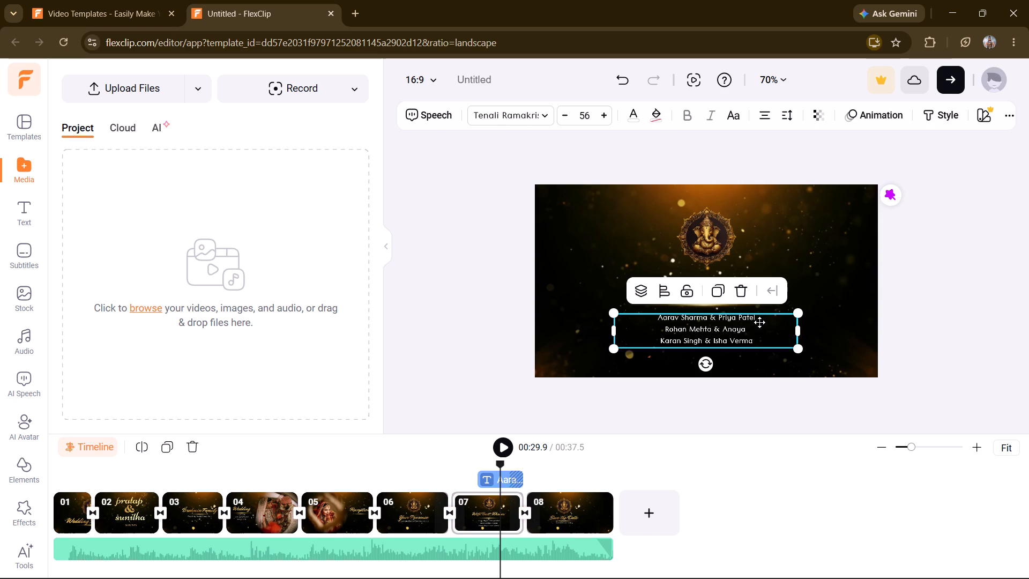
pyautogui.click(759, 318)
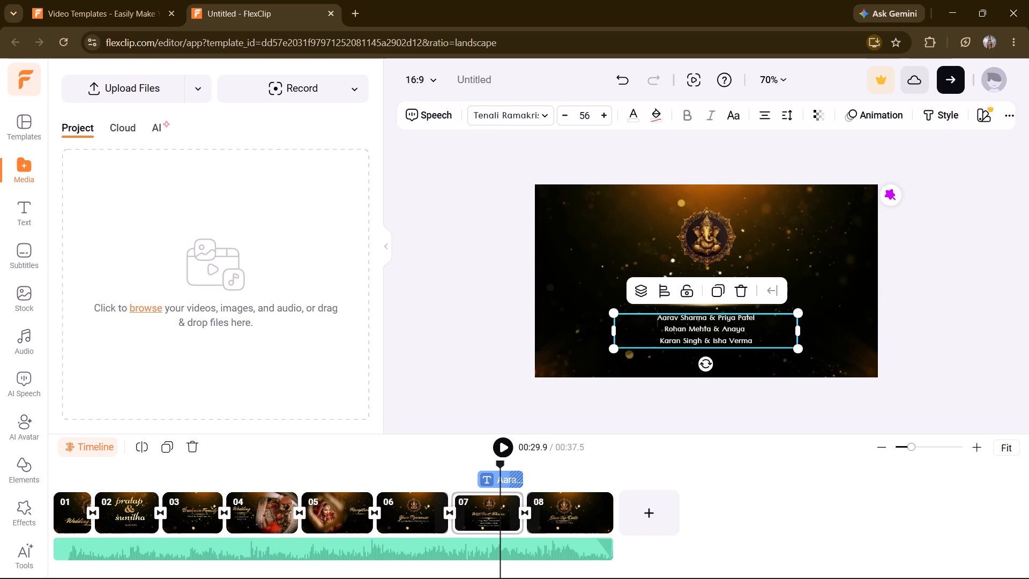
pyautogui.press('BackSpace')
pyautogui.press('BackSpace')
pyautogui.press('BackSpace')
pyautogui.press('BackSpace')
pyautogui.press('BackSpace')
pyautogui.press('BackSpace')
pyautogui.press('BackSpace')
pyautogui.press('BackSpace')
pyautogui.press('BackSpace')
pyautogui.press('BackSpace')
pyautogui.press('BackSpace')
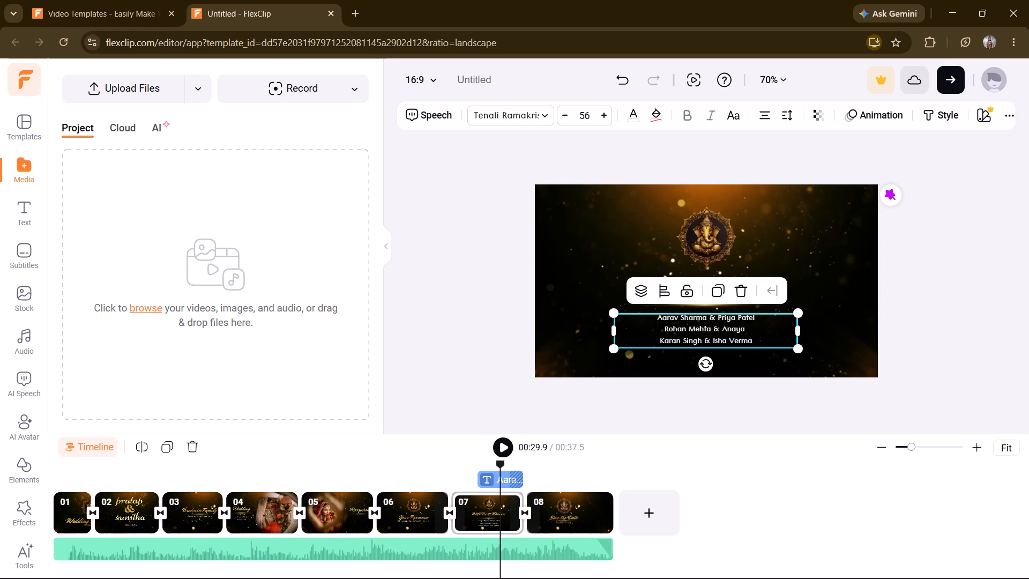
pyautogui.click(762, 315)
pyautogui.press('BackSpace')
pyautogui.press('BackSpace')
pyautogui.press('BackSpace')
pyautogui.press('BackSpace')
pyautogui.press('BackSpace')
pyautogui.press('BackSpace')
pyautogui.press('BackSpace')
pyautogui.press('BackSpace')
pyautogui.press('BackSpace')
pyautogui.press('BackSpace')
pyautogui.press('BackSpace')
pyautogui.press('BackSpace')
pyautogui.press('BackSpace')
pyautogui.press('BackSpace')
pyautogui.press('BackSpace')
pyautogui.press('BackSpace')
pyautogui.press('BackSpace')
pyautogui.press('BackSpace')
pyautogui.press('BackSpace')
pyautogui.press('BackSpace')
pyautogui.press('BackSpace')
pyautogui.press('BackSpace')
pyautogui.press('BackSpace')
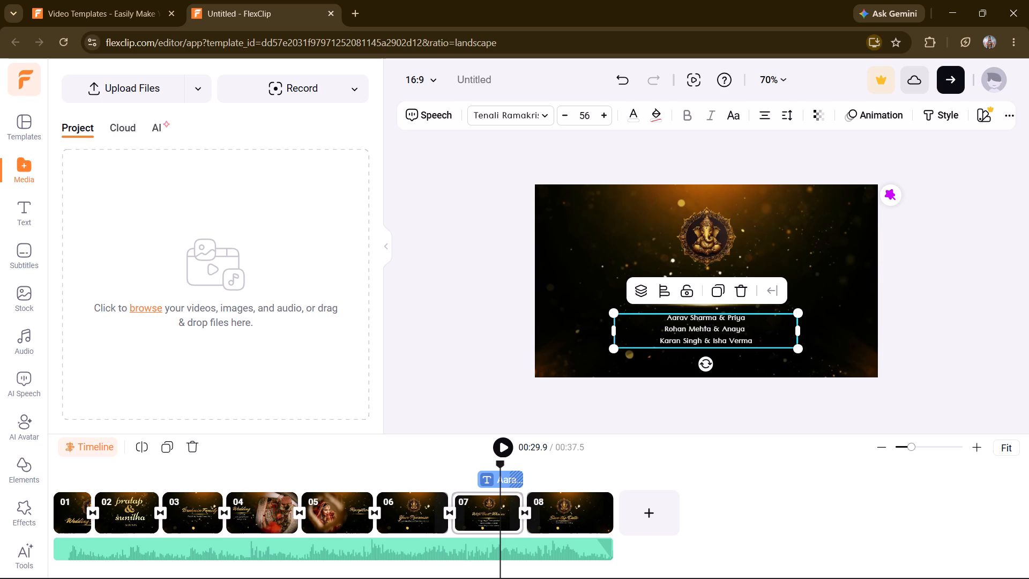
pyautogui.press('BackSpace')
pyautogui.press('BackSpace')
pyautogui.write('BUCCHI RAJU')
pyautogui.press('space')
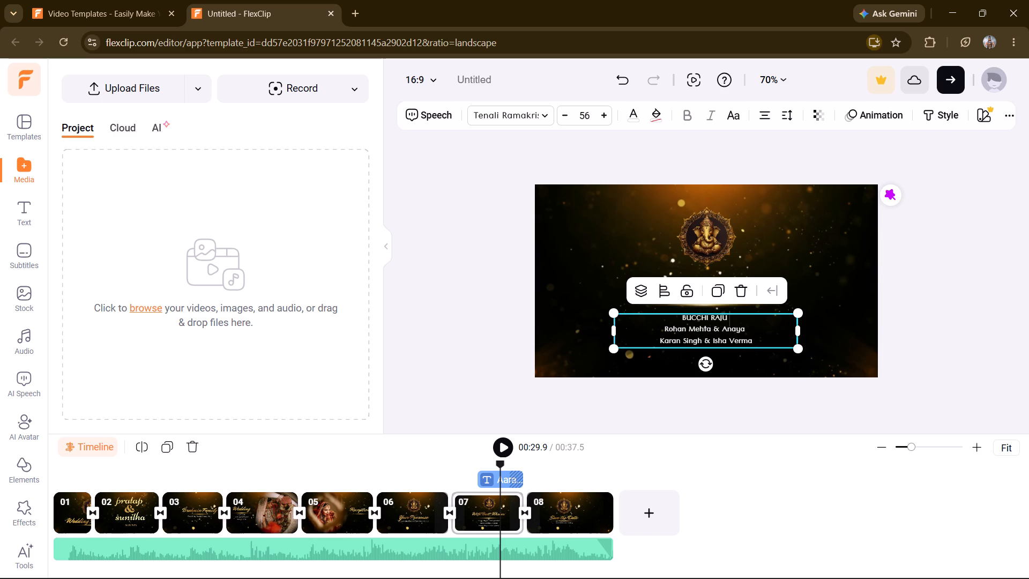
pyautogui.click(762, 315)
pyautogui.hotkey('shift', '&')
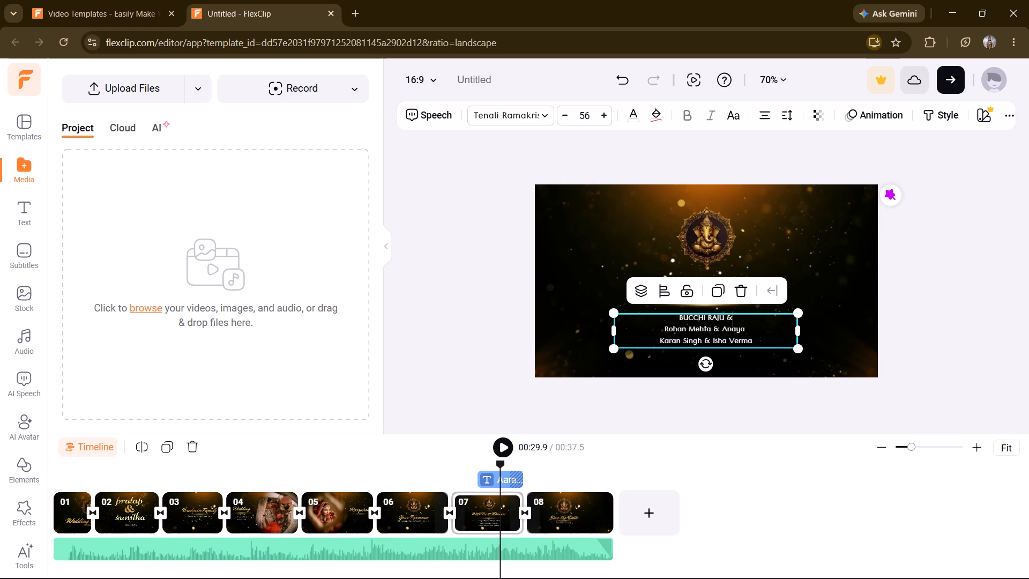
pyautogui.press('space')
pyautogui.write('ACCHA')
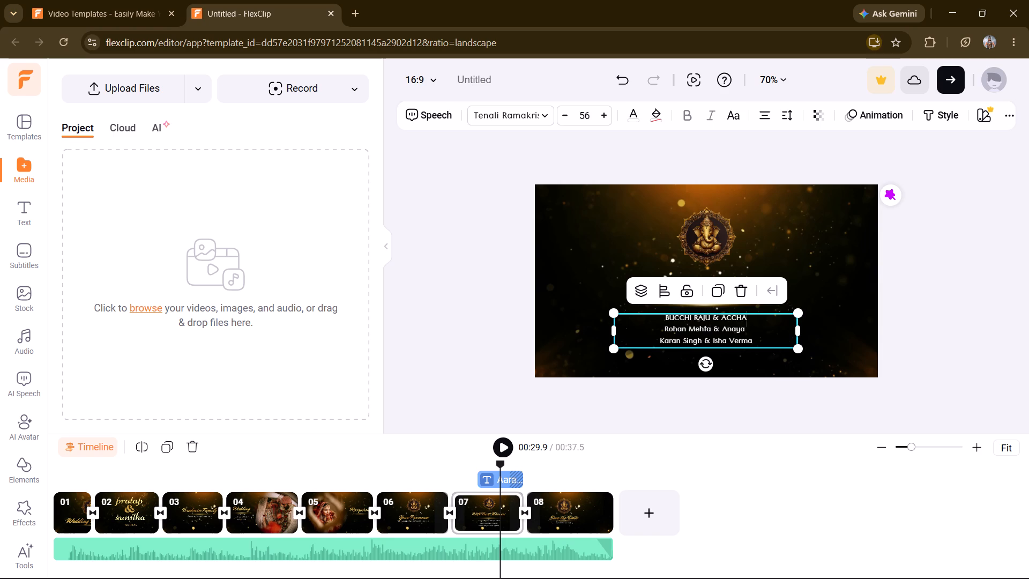
# Insert (LATE) directly after the first relative's name in the top line of the With Best Wishes names list.
pyautogui.click(711, 318)
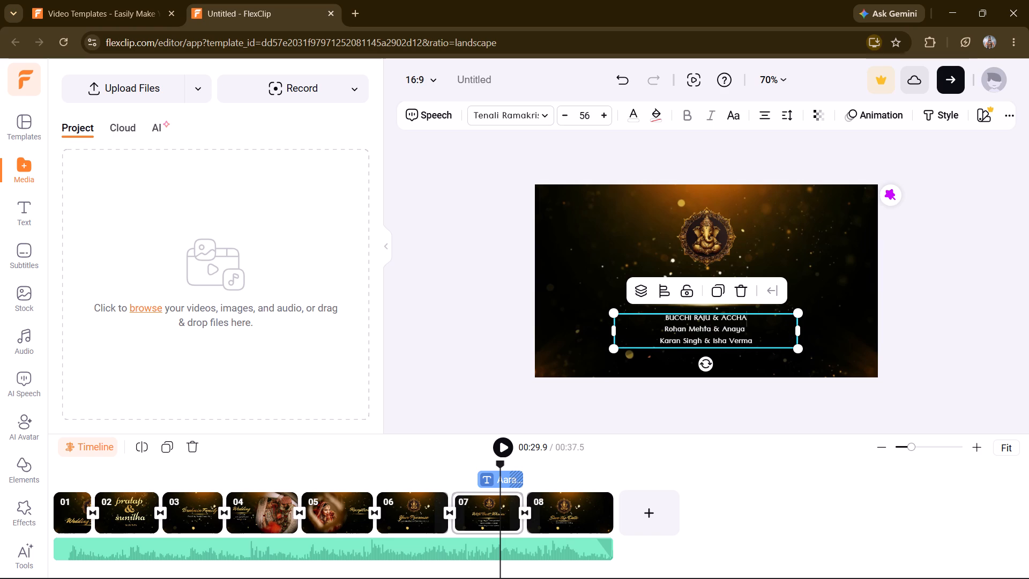
pyautogui.click(711, 318)
pyautogui.hotkey('shift', '(')
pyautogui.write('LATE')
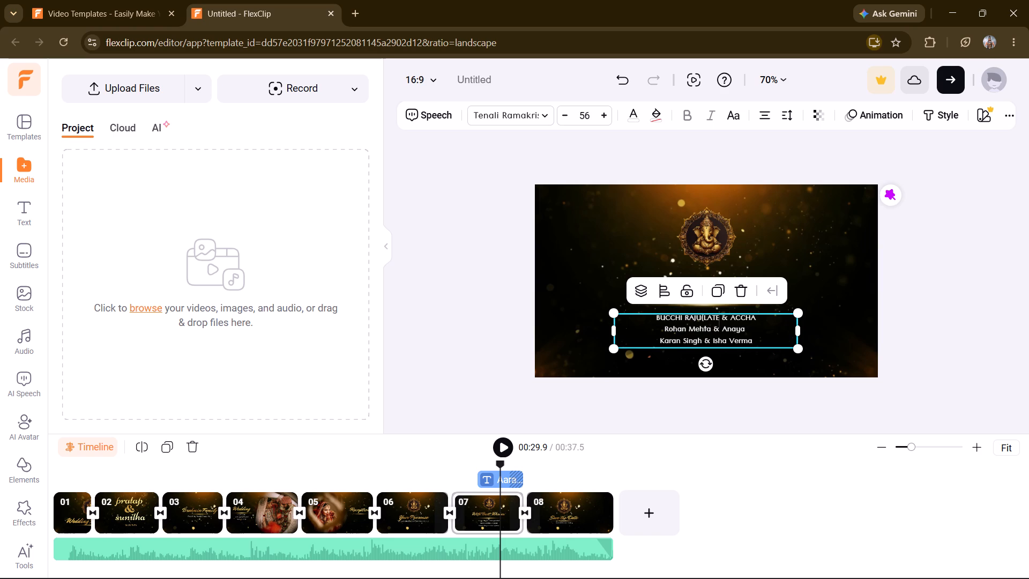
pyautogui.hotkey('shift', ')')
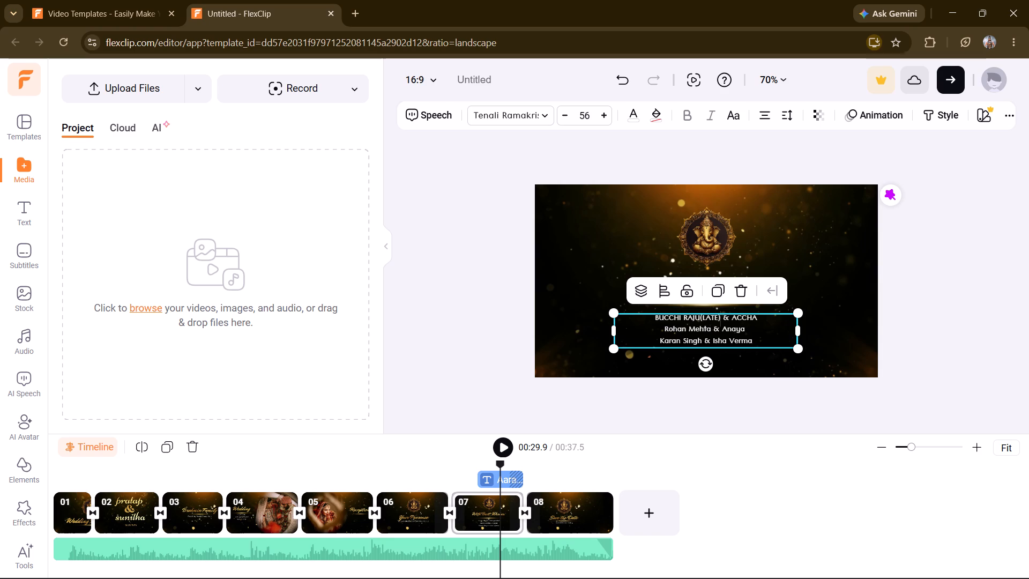
# Correct the second name in the top line of the With Best Wishes names list to ACHAMAMBA, as one word.
pyautogui.click(764, 318)
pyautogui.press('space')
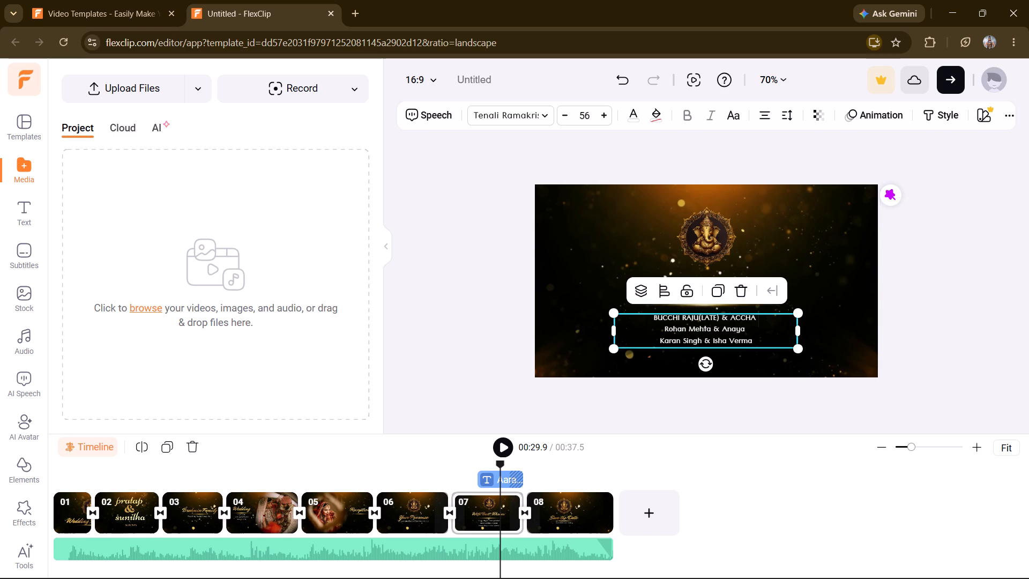
pyautogui.click(744, 317)
pyautogui.press('BackSpace')
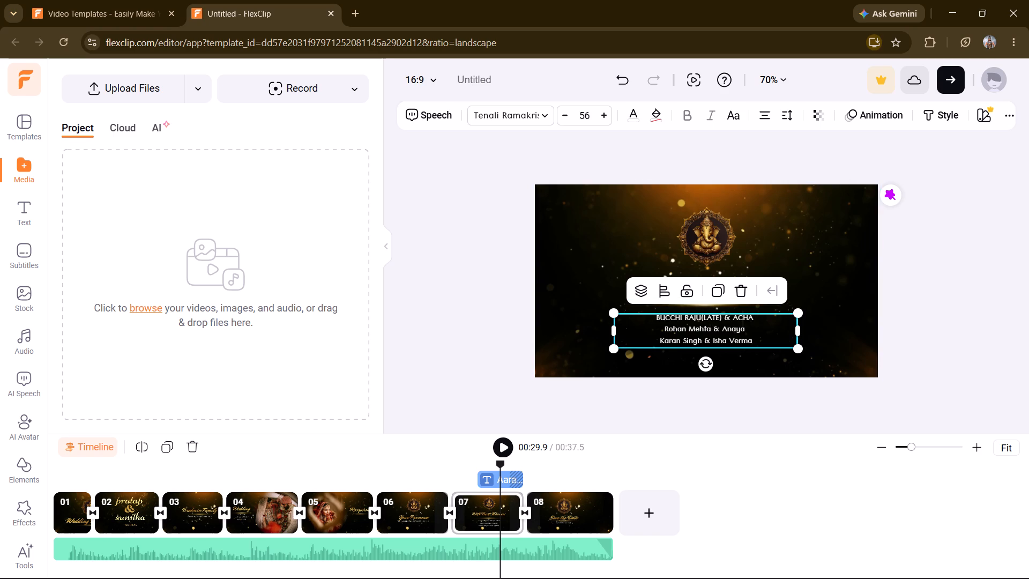
pyautogui.click(760, 321)
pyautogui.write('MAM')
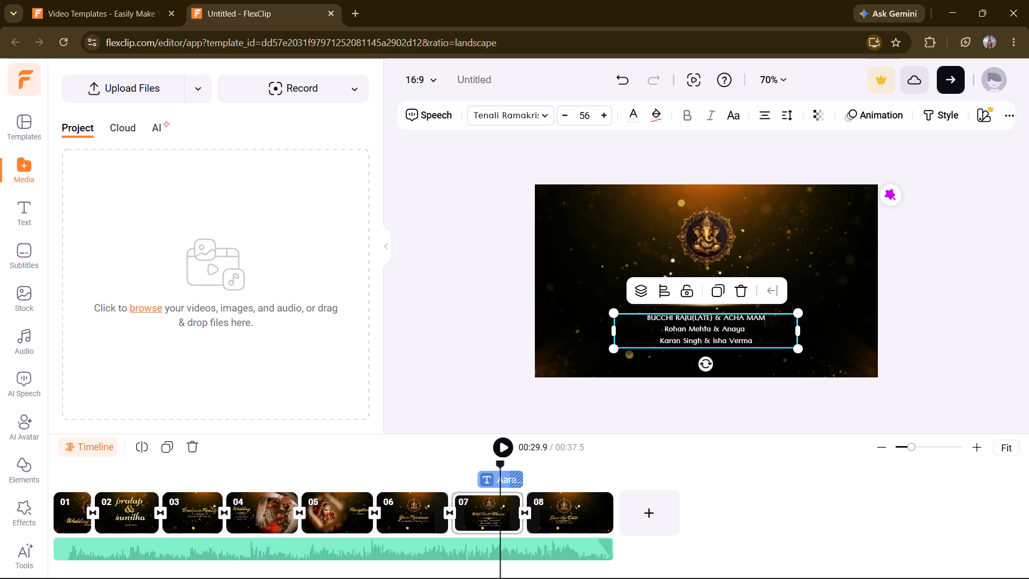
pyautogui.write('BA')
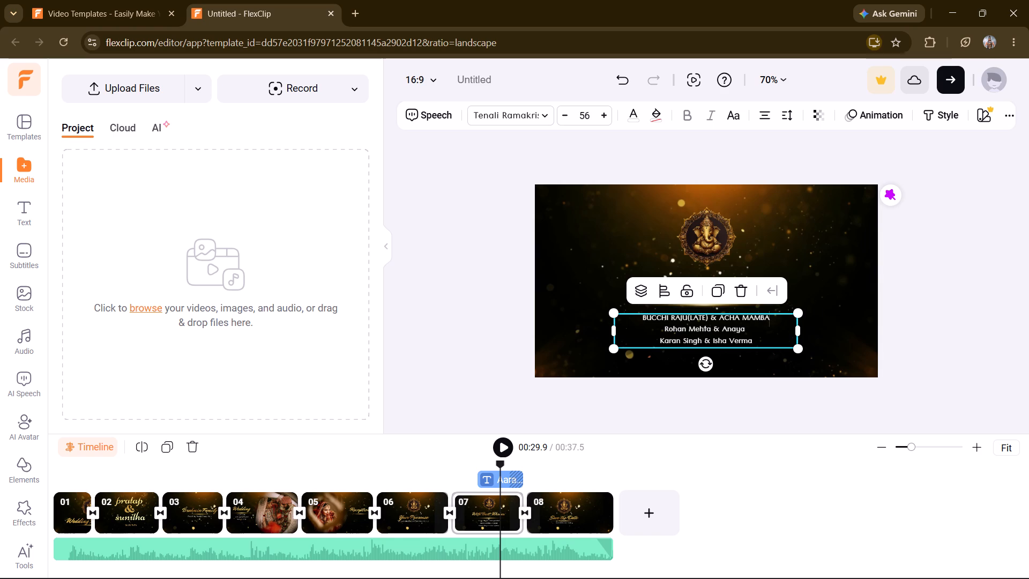
pyautogui.click(742, 317)
pyautogui.press('BackSpace')
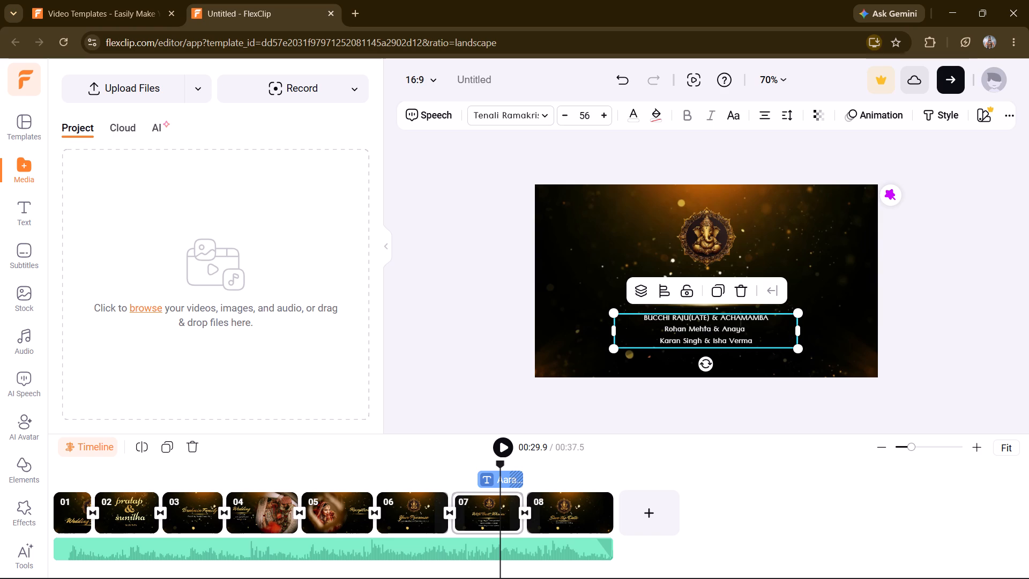
# Clear the placeholder couple from the second line of the With Best Wishes names list, keeping the line itself.
pyautogui.click(744, 328)
pyautogui.press('BackSpace')
pyautogui.press('BackSpace')
pyautogui.press('BackSpace')
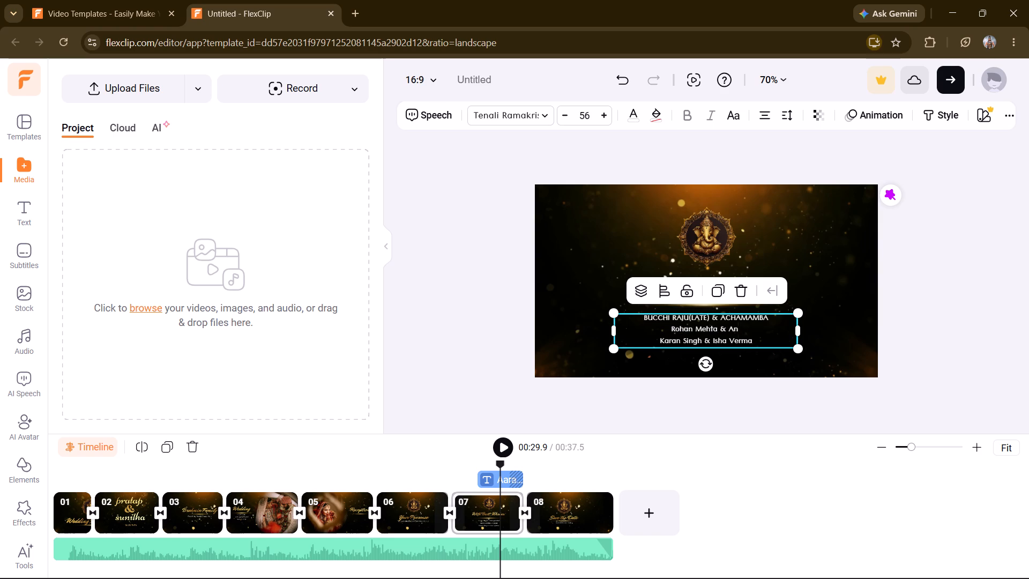
pyautogui.press('BackSpace')
pyautogui.press('BackSpace')
pyautogui.press('BackSpace')
pyautogui.press('BackSpace')
pyautogui.press('BackSpace')
pyautogui.press('BackSpace')
pyautogui.press('BackSpace')
pyautogui.press('BackSpace')
pyautogui.press('BackSpace')
pyautogui.press('BackSpace')
pyautogui.press('BackSpace')
pyautogui.press('BackSpace')
pyautogui.press('BackSpace')
pyautogui.press('BackSpace')
pyautogui.press('BackSpace')
pyautogui.press('BackSpace')
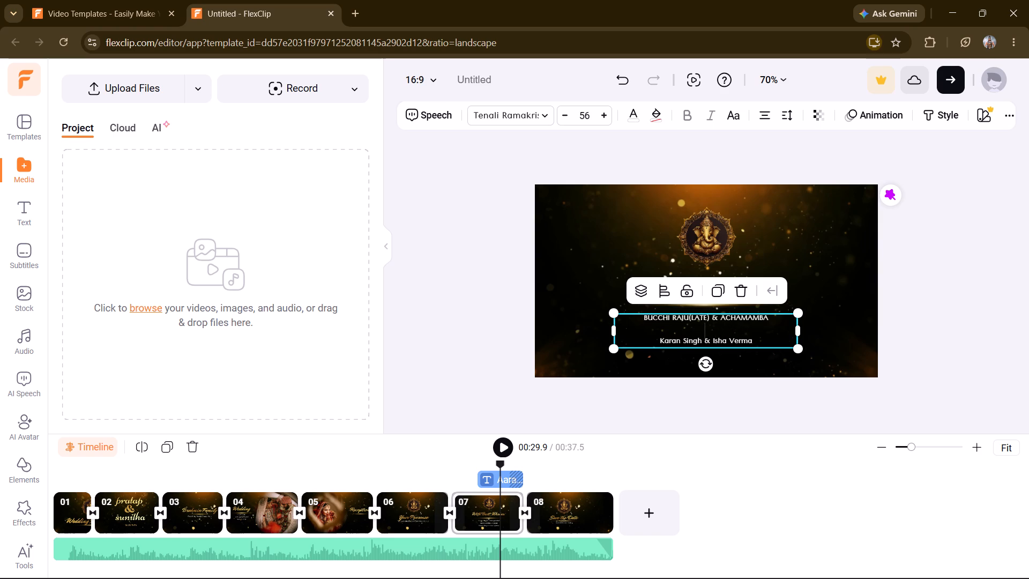
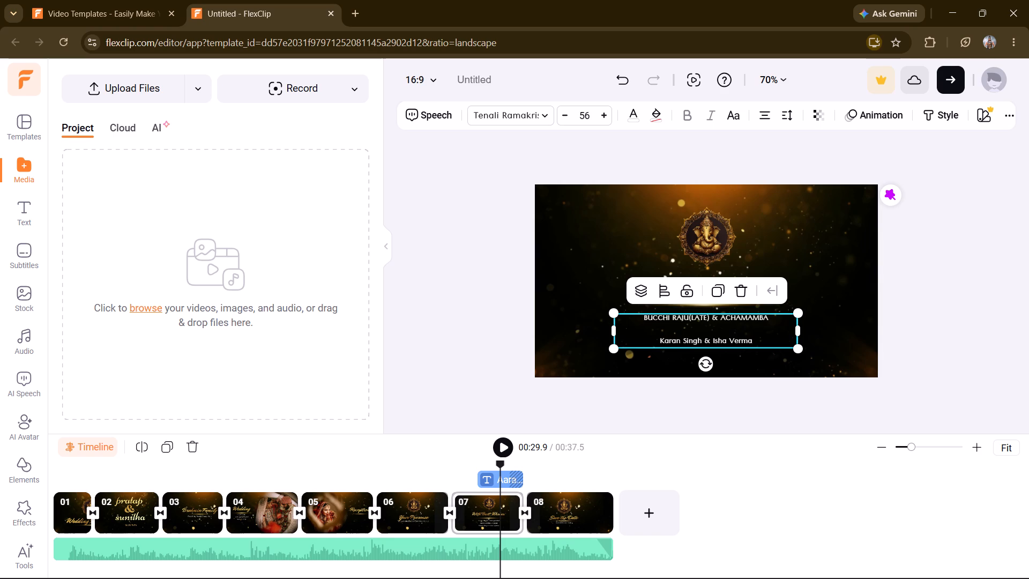
# Enter Pratap's full name in capitals on the empty second line of the With Best Wishes names list.
pyautogui.click(710, 326)
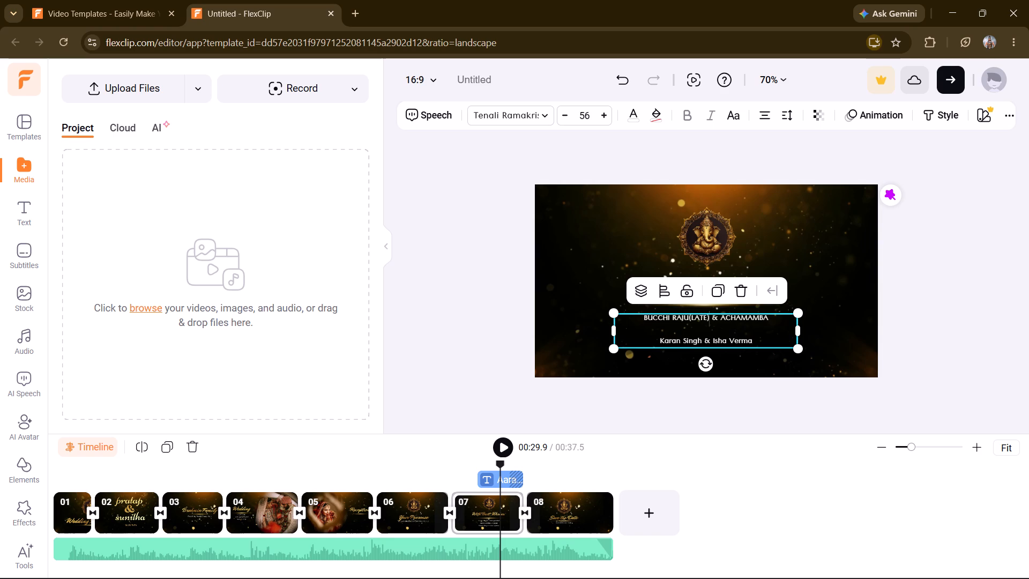
pyautogui.click(694, 330)
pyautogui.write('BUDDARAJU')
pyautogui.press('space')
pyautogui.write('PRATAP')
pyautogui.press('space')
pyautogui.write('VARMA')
# Add a period after ACHAMAMBA at the end of the names list's top line.
pyautogui.click(770, 318)
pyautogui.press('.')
# Append & MARRAIGE. after the full name on the second line of the With Best Wishes names list.
pyautogui.click(755, 327)
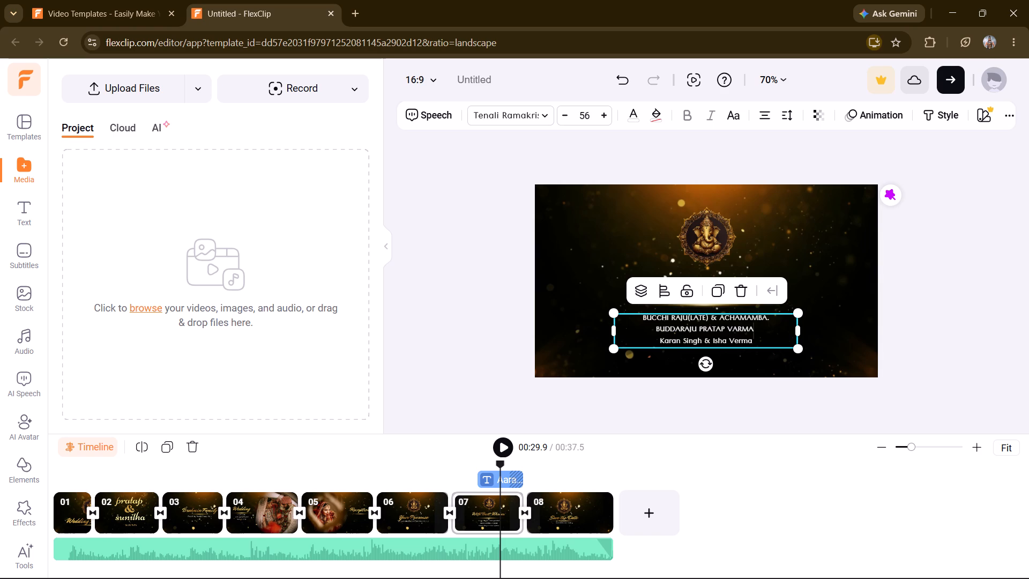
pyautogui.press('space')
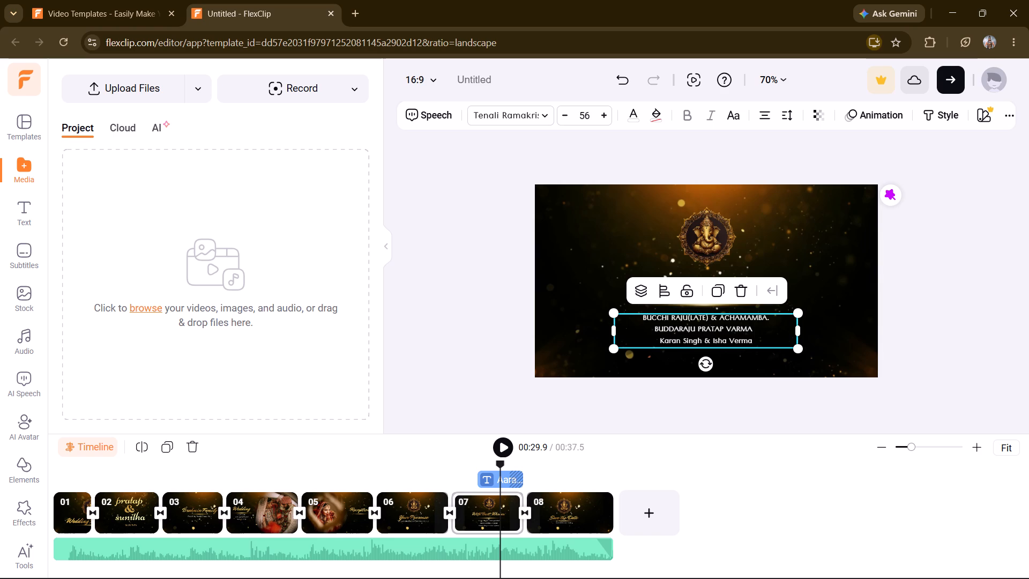
pyautogui.hotkey('shift', '&')
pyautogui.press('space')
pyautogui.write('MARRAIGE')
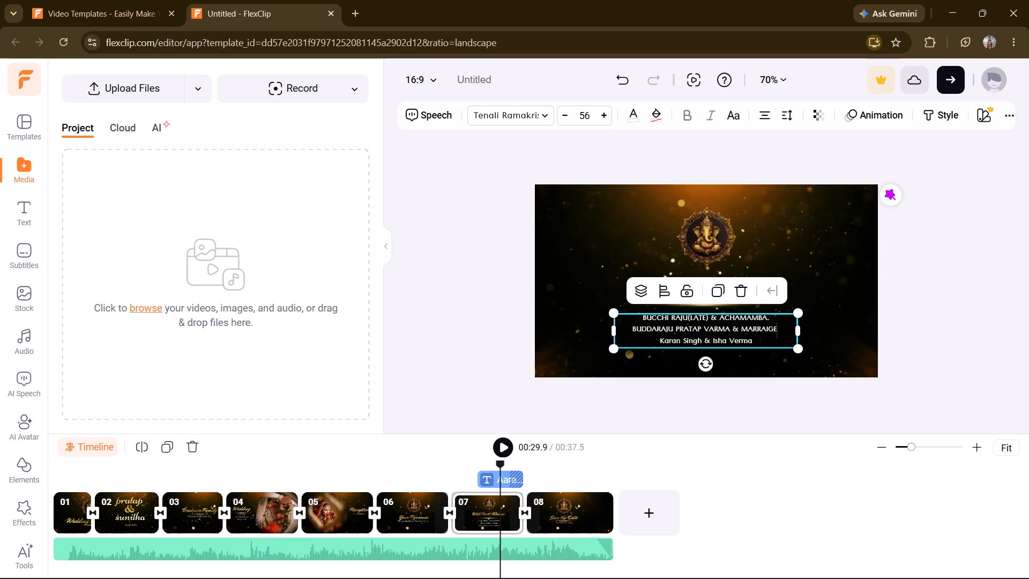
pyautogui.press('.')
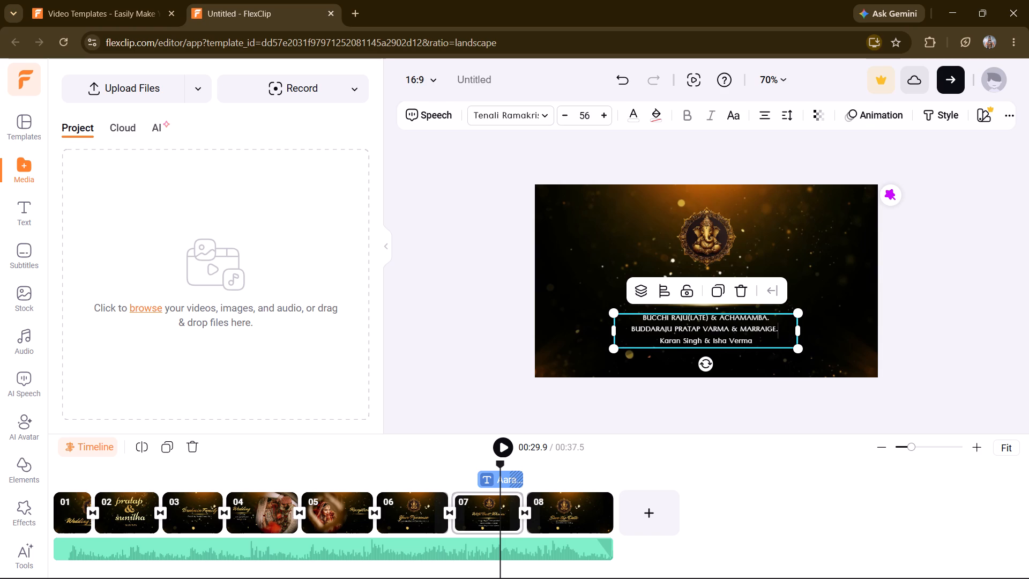
# Place the text cursor at the end of the placeholder couple on the names list's third line.
pyautogui.click(753, 340)
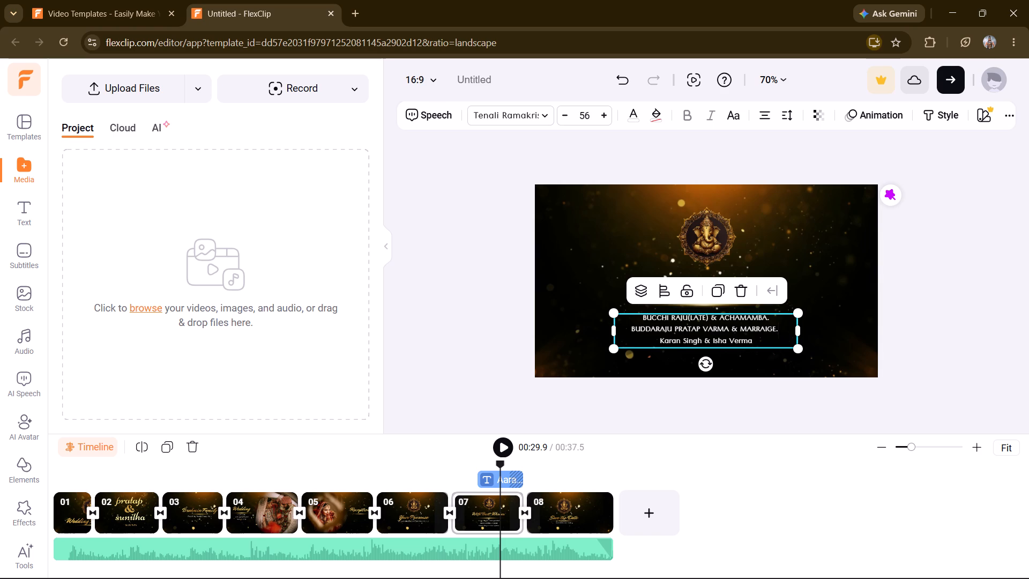
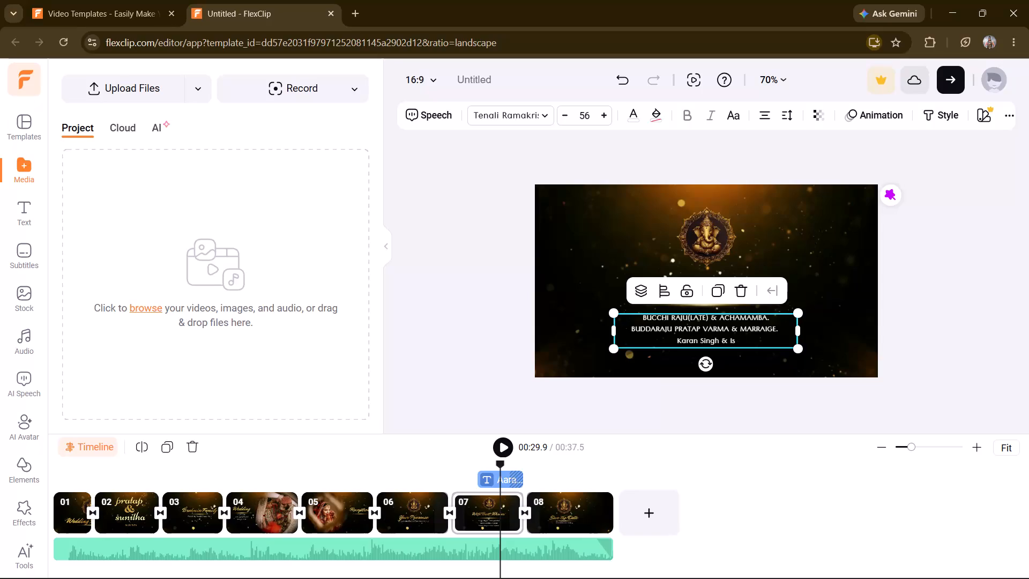
# Delete the second and third lines of the With Best Wishes names list, keeping only the top line ending in ACHAMAMBA.
pyautogui.press('BackSpace')
pyautogui.press('BackSpace')
pyautogui.press('BackSpace')
pyautogui.press('BackSpace')
pyautogui.press('BackSpace')
pyautogui.press('BackSpace')
pyautogui.press('BackSpace')
pyautogui.press('BackSpace')
pyautogui.press('BackSpace')
pyautogui.press('BackSpace')
pyautogui.press('BackSpace')
pyautogui.press('BackSpace')
pyautogui.press('BackSpace')
pyautogui.press('BackSpace')
pyautogui.press('BackSpace')
pyautogui.press('BackSpace')
pyautogui.press('BackSpace')
pyautogui.press('BackSpace')
pyautogui.press('BackSpace')
pyautogui.press('BackSpace')
pyautogui.press('BackSpace')
pyautogui.press('BackSpace')
pyautogui.press('BackSpace')
pyautogui.press('BackSpace')
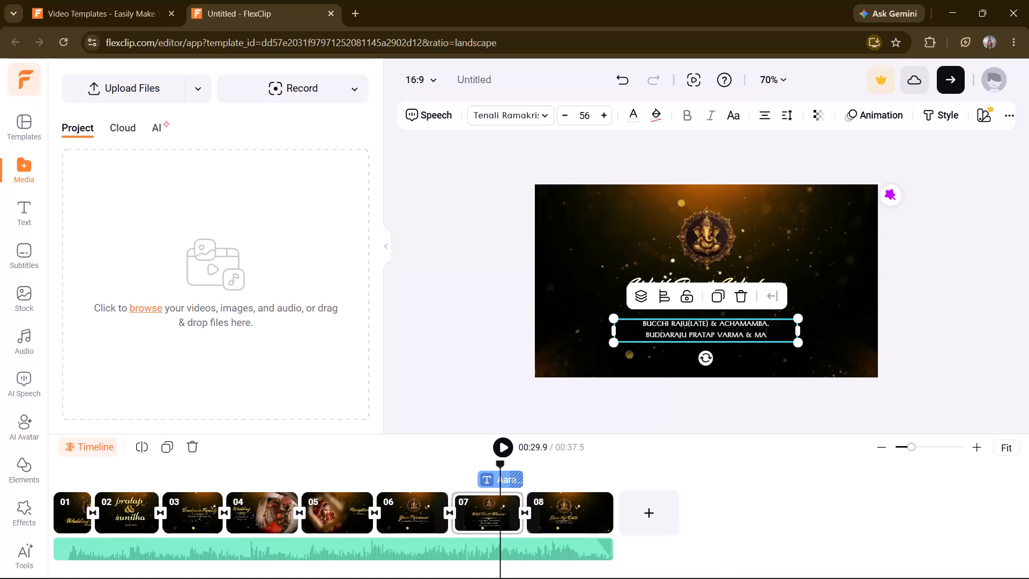
pyautogui.press('BackSpace')
pyautogui.press('BackSpace')
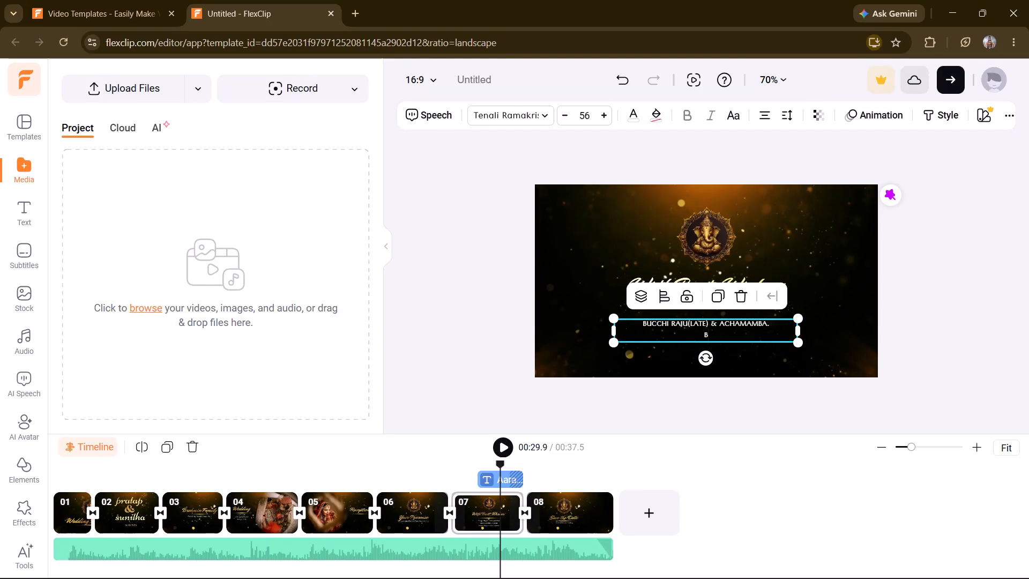
pyautogui.press('BackSpace')
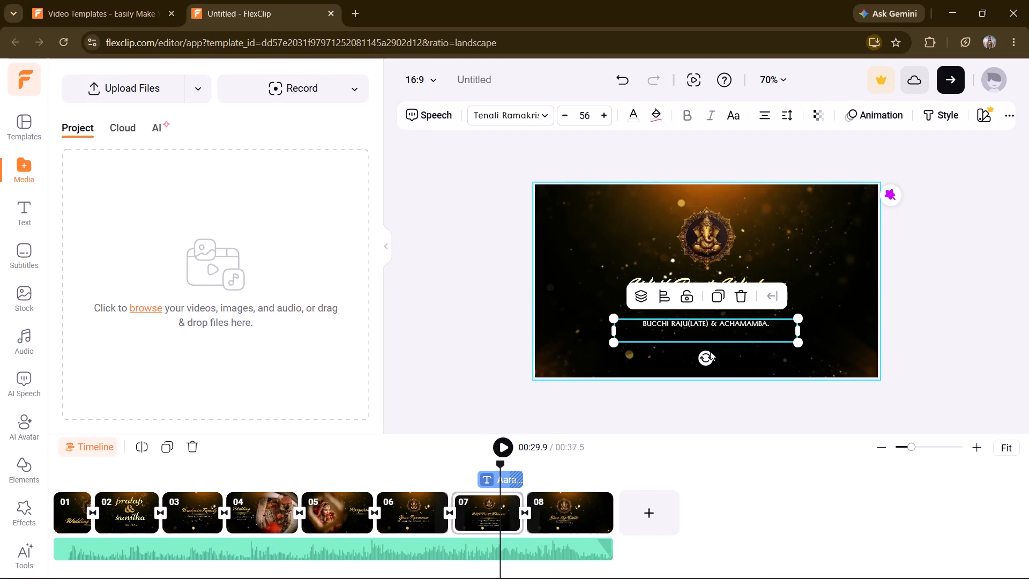
pyautogui.click(703, 335)
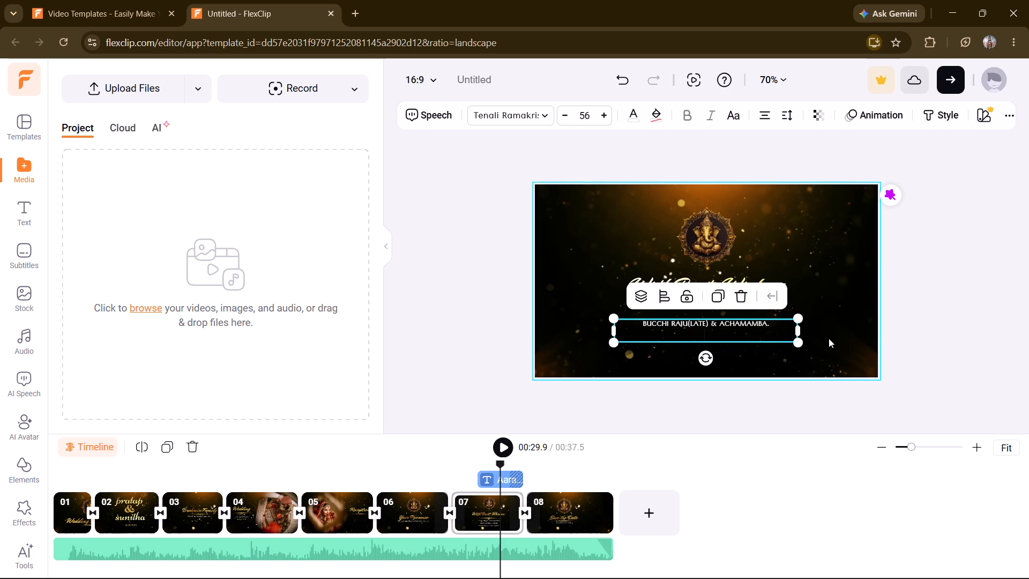
# Change the date under the Save the Date heading in scene 08 to NOVEMBER 04 2026.
pyautogui.click(568, 511)
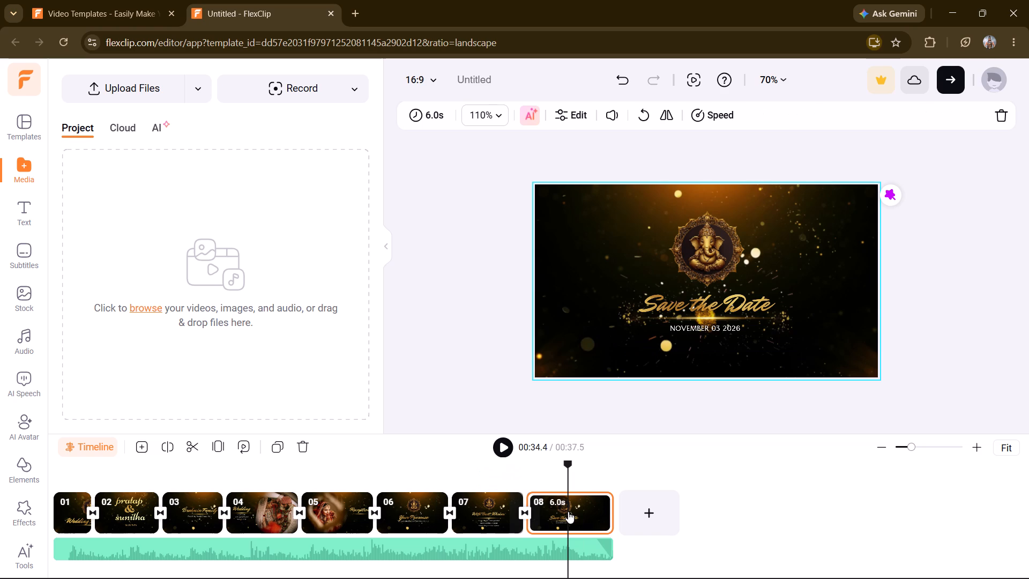
pyautogui.click(722, 332)
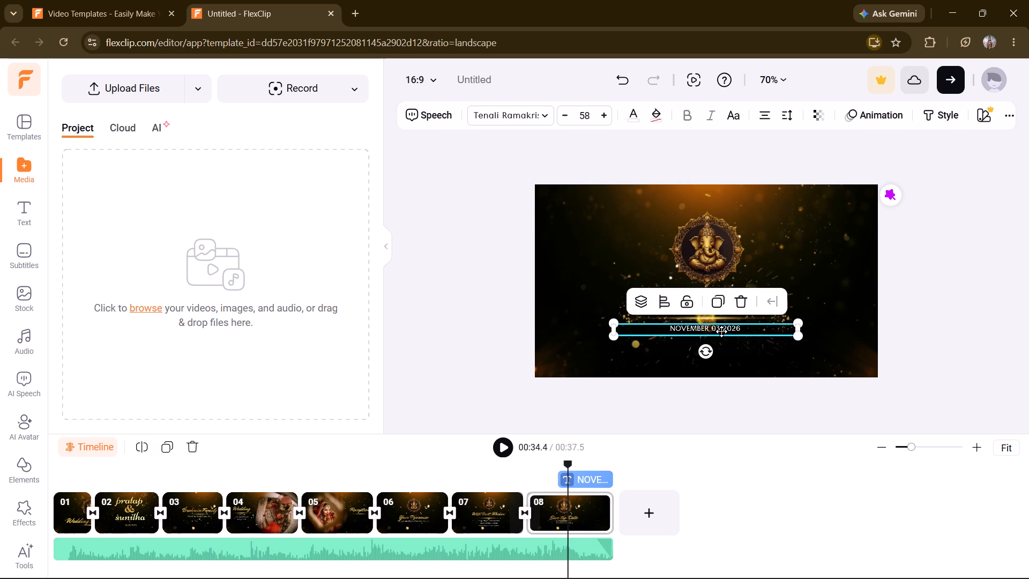
pyautogui.click(720, 329)
pyautogui.press('BackSpace')
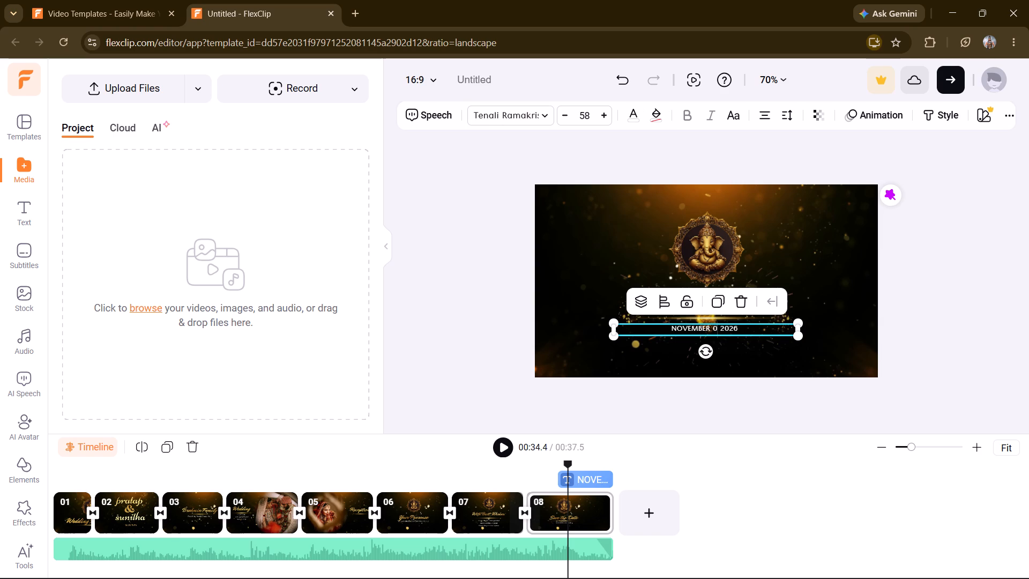
pyautogui.press('4')
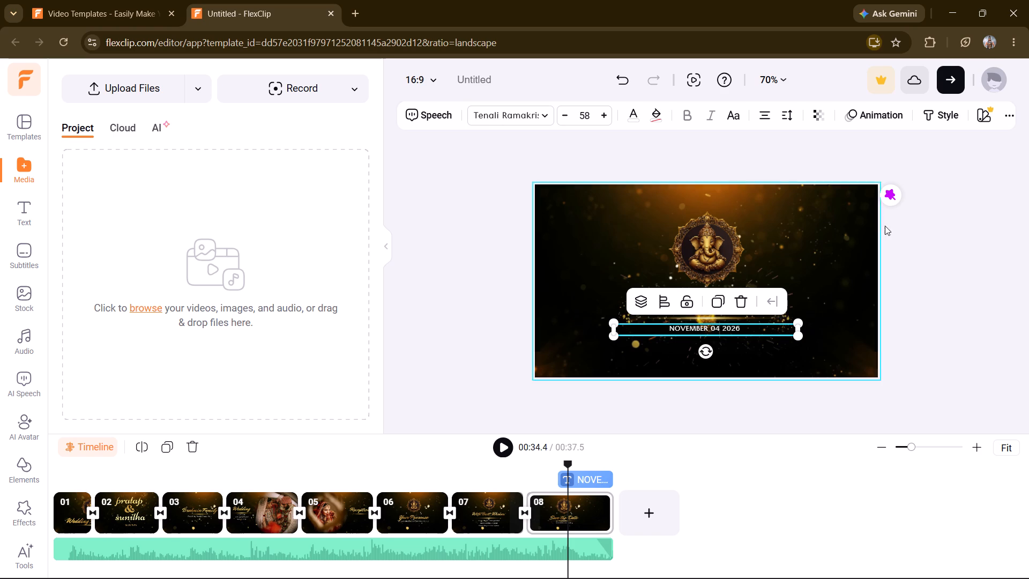
pyautogui.click(848, 234)
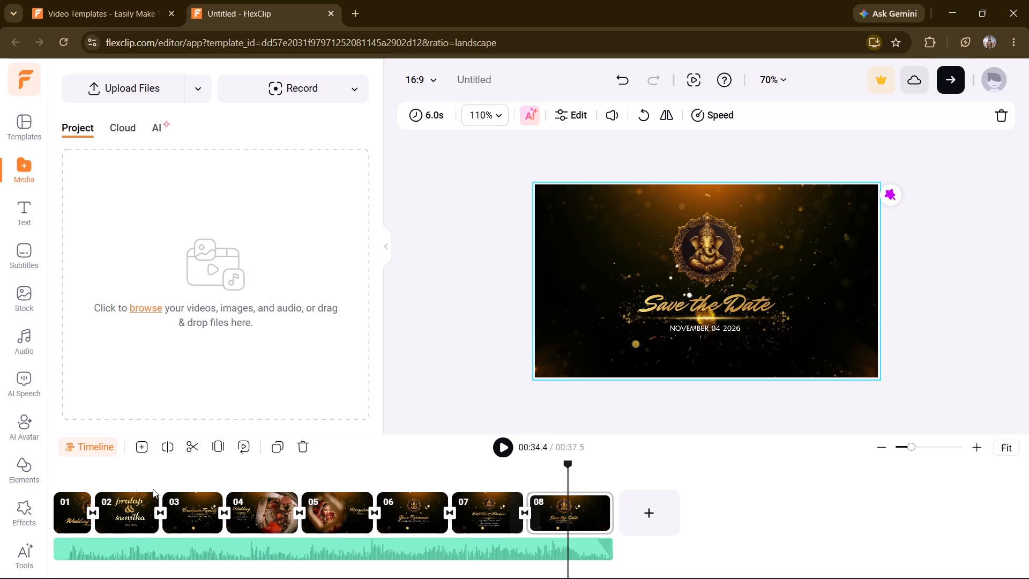
# Review the family welcome, Save the Date and With Best Wishes scenes for their edited text.
pyautogui.click(193, 516)
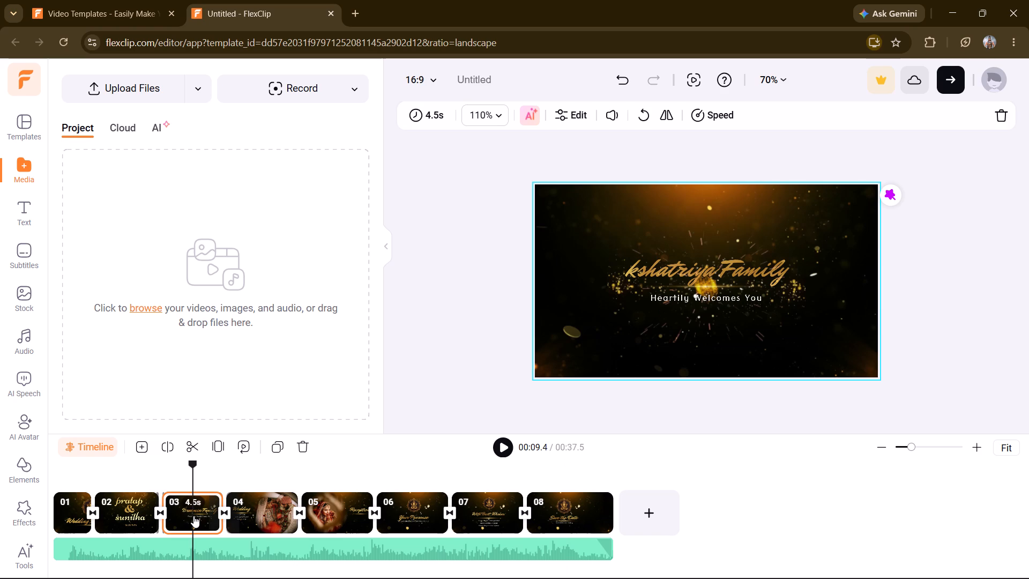
pyautogui.click(563, 509)
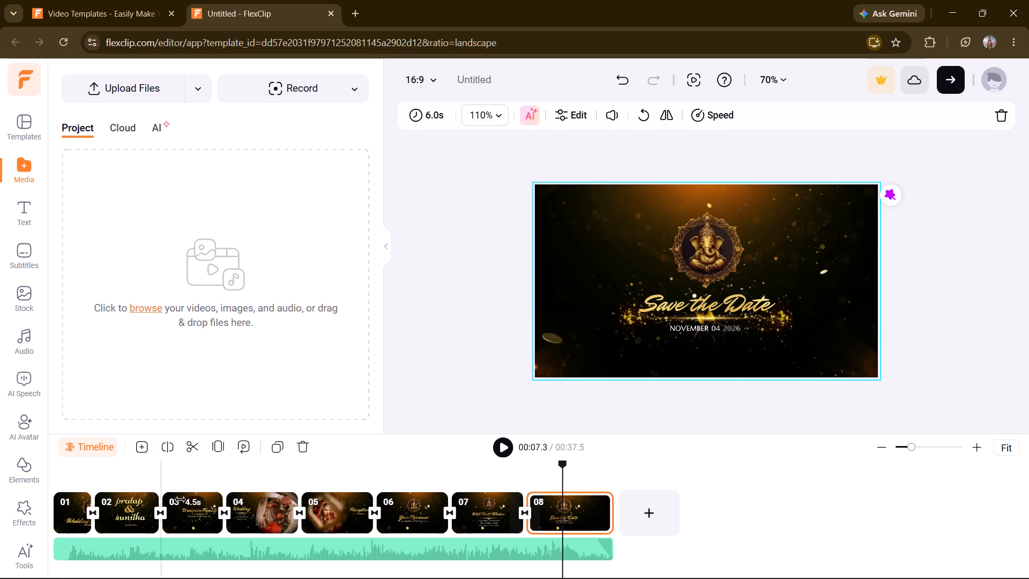
pyautogui.click(189, 517)
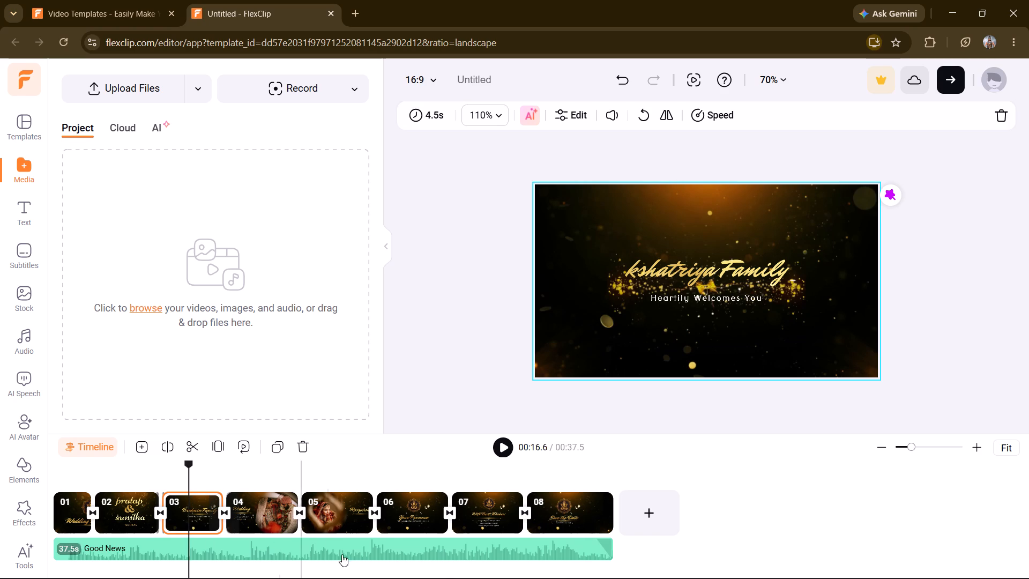
pyautogui.click(484, 516)
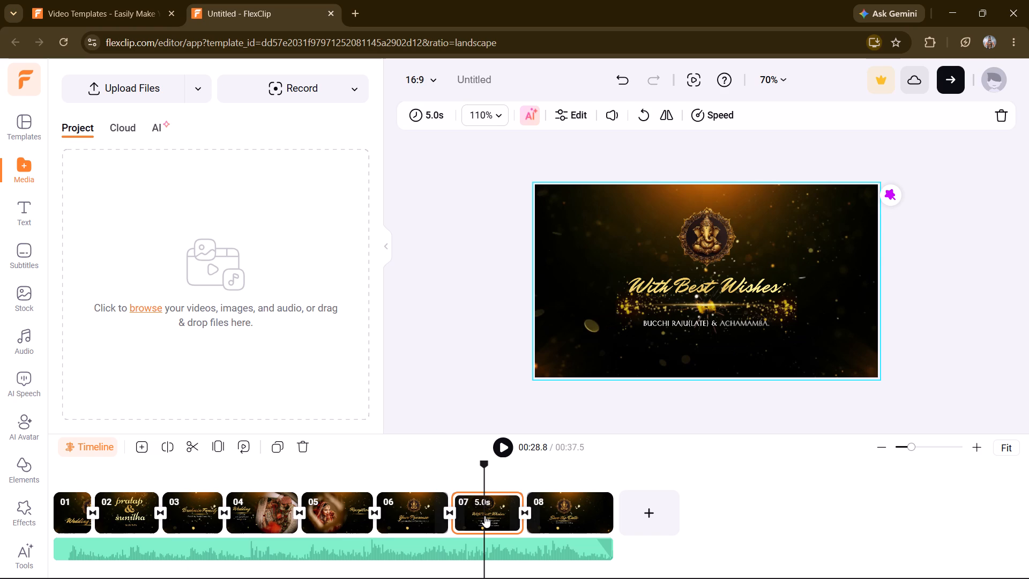
pyautogui.hscroll(1, 484, 516)
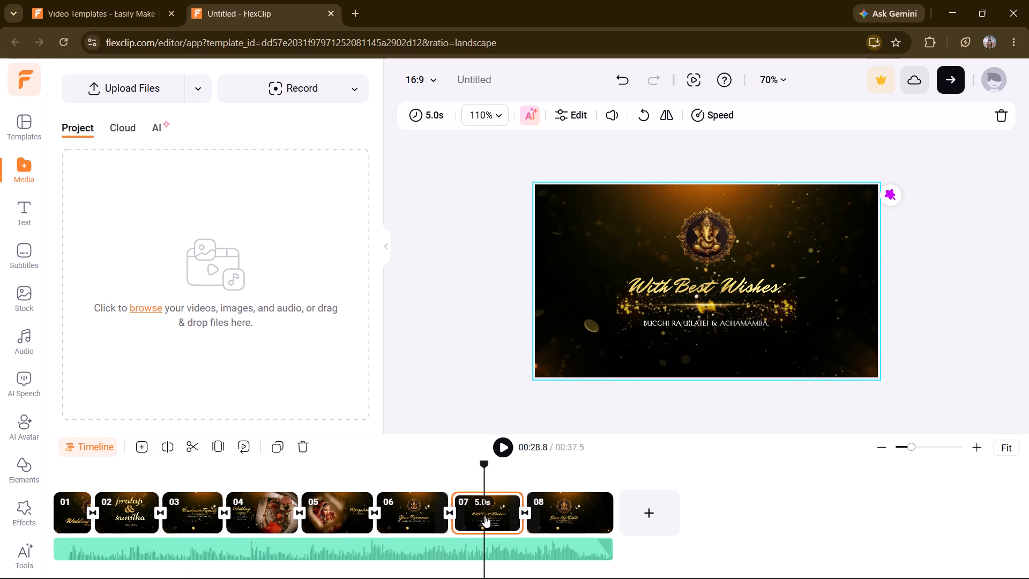
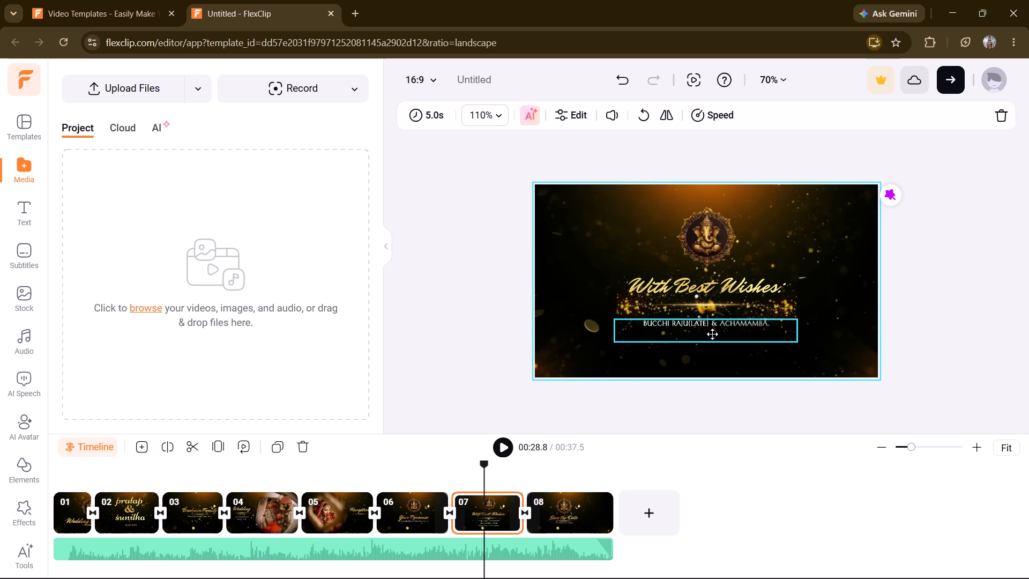
pyautogui.click(712, 334)
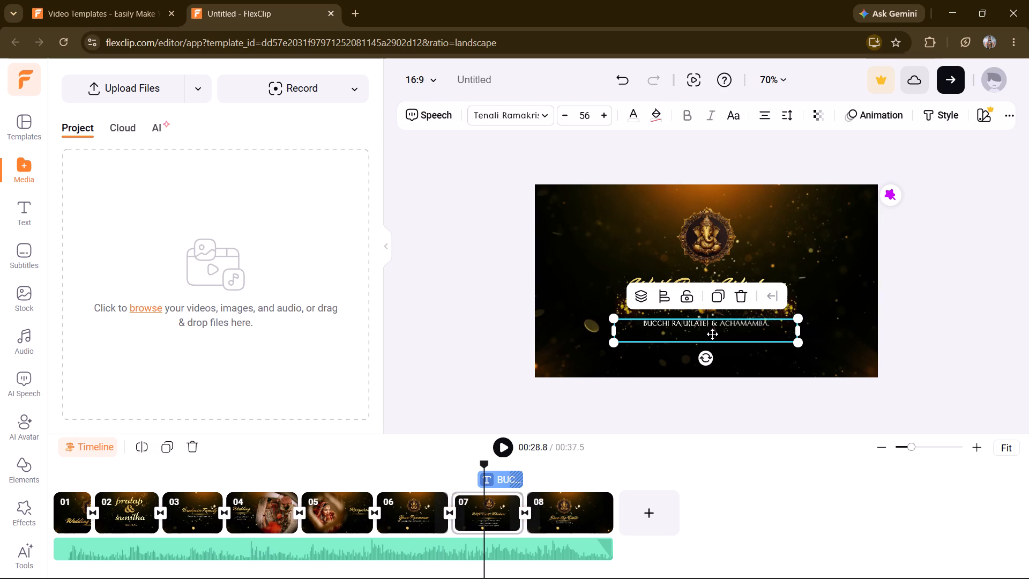
pyautogui.click(712, 334)
pyautogui.click(743, 340)
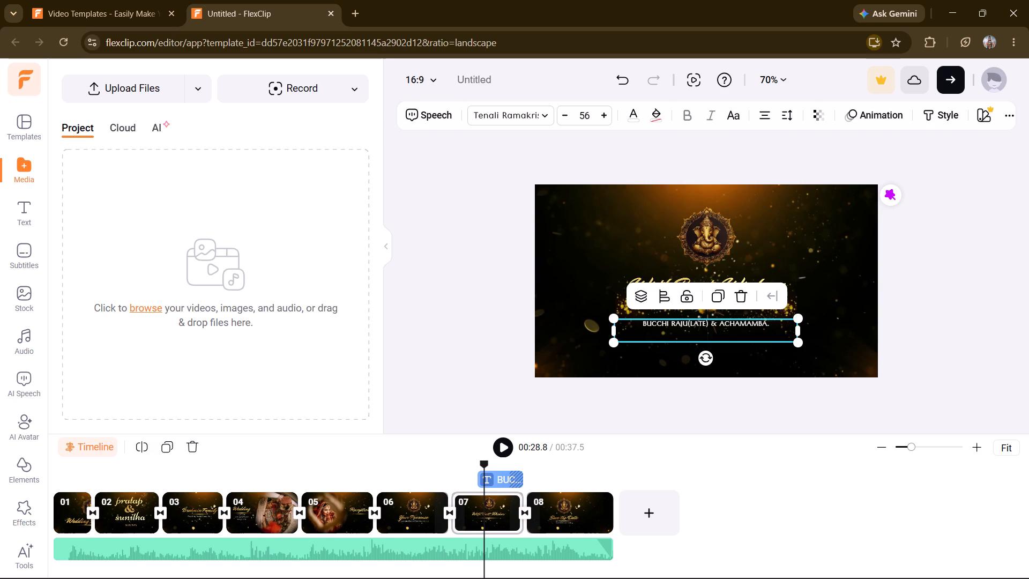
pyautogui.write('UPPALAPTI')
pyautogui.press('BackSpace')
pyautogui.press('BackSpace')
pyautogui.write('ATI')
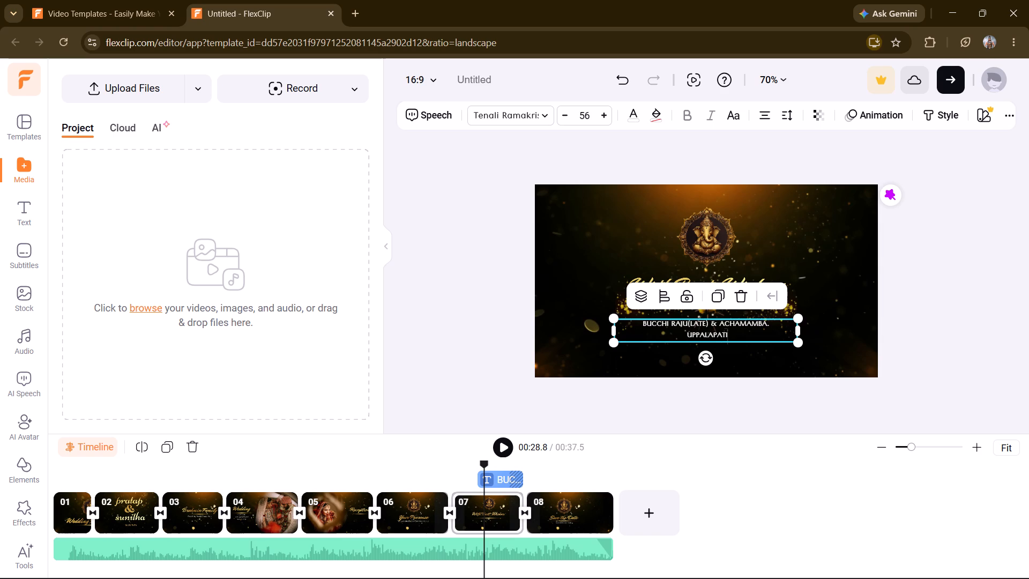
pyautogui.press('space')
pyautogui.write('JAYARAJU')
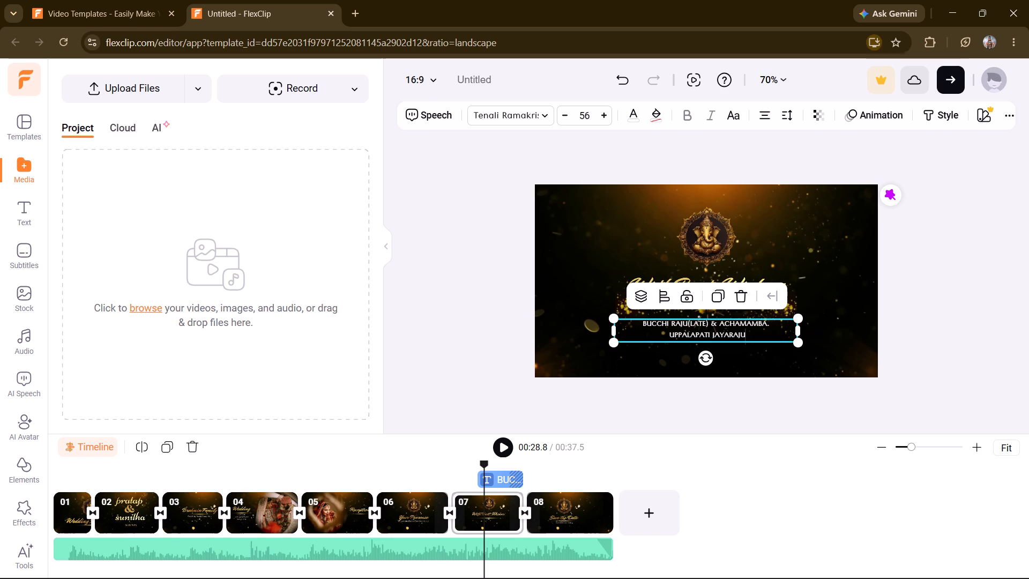
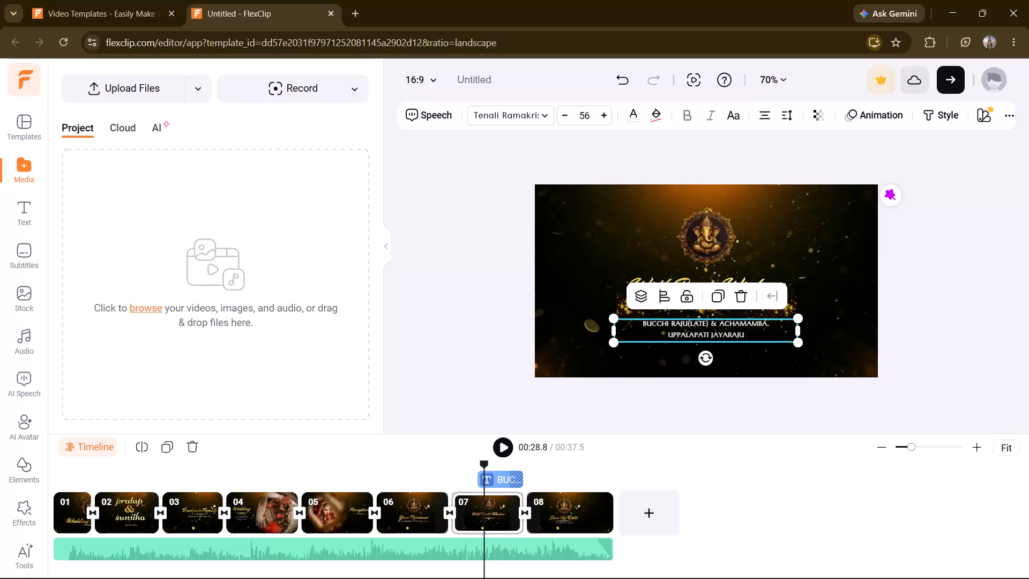
# Append "& KALYANI" to the second line of scene 07's With Best Wishes names list.
pyautogui.hotkey('shift', '&')
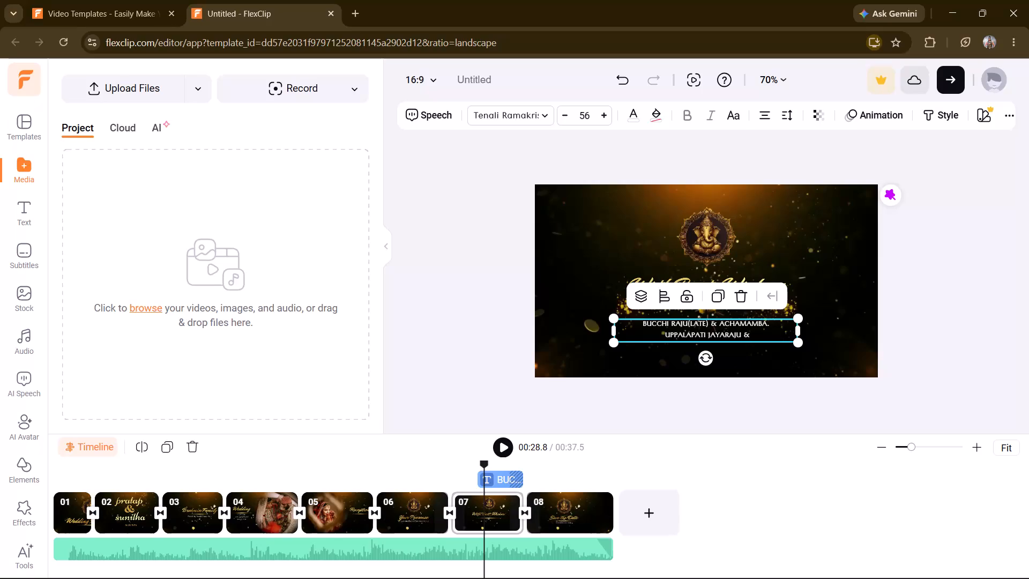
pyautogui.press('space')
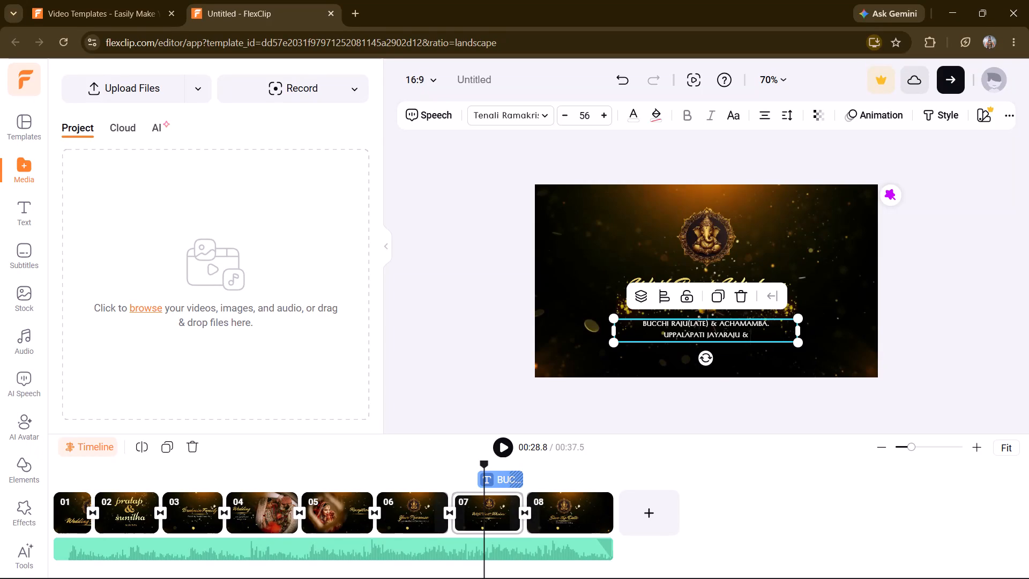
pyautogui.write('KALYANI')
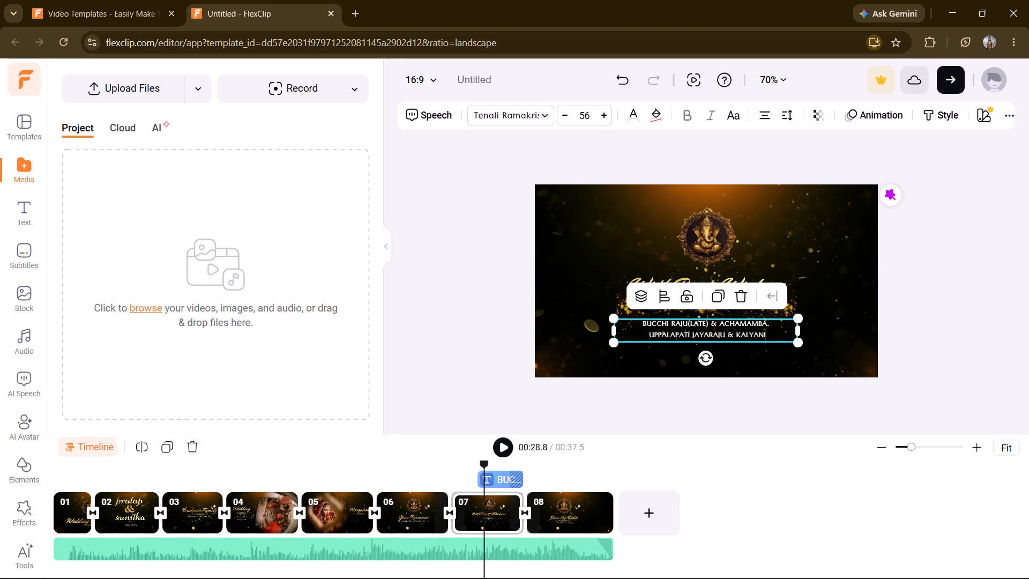
pyautogui.click(861, 252)
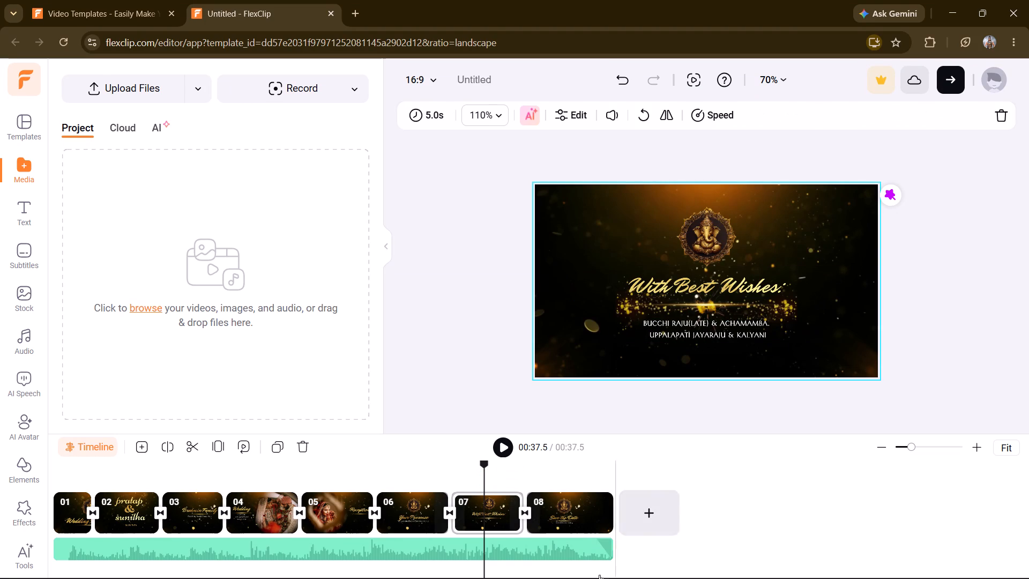
# Review the finished scenes one by one, checking scene 08 and then scenes 01 through 06 for their texts and dates.
pyautogui.click(571, 513)
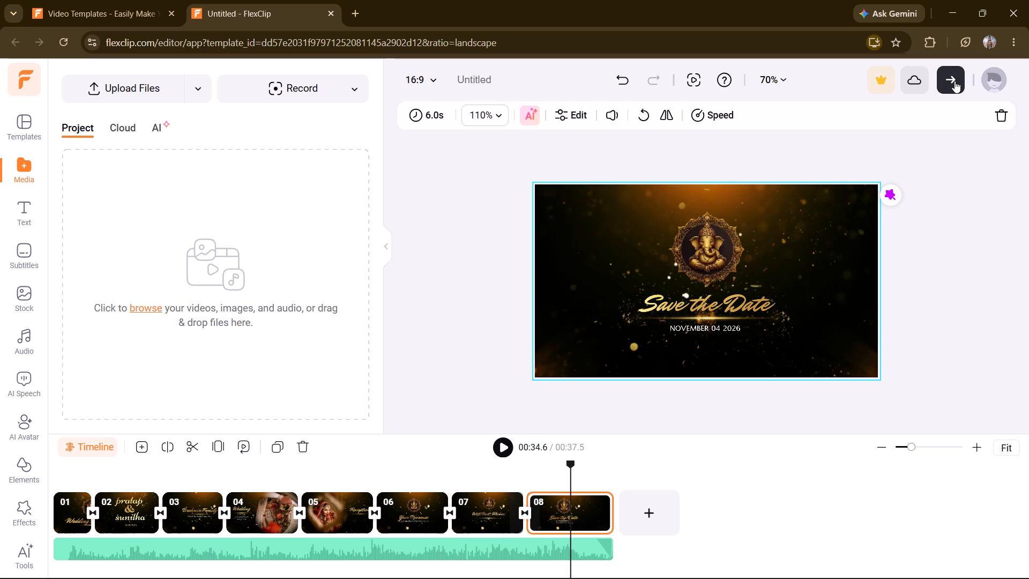
pyautogui.click(75, 525)
pyautogui.click(122, 514)
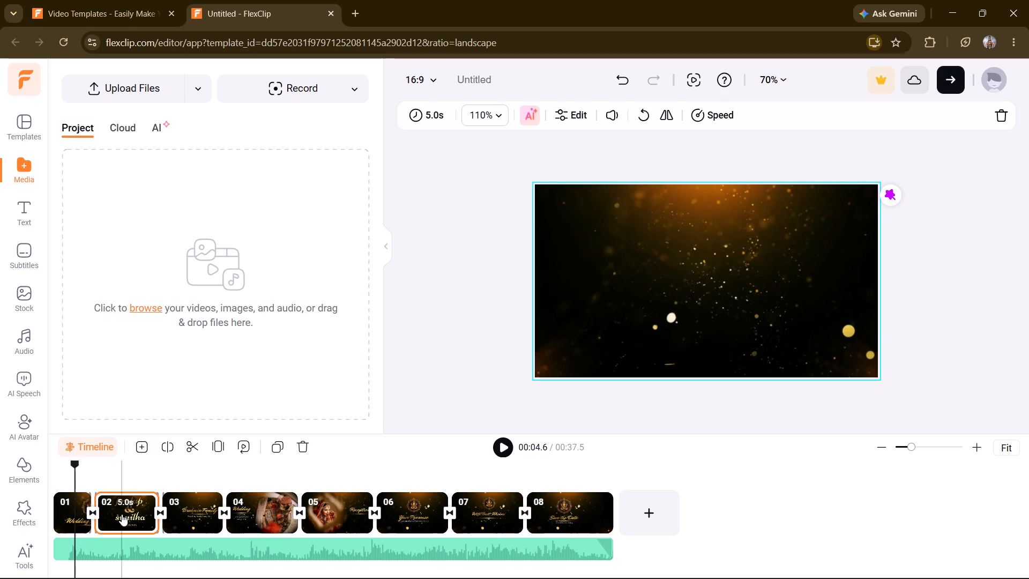
pyautogui.click(203, 511)
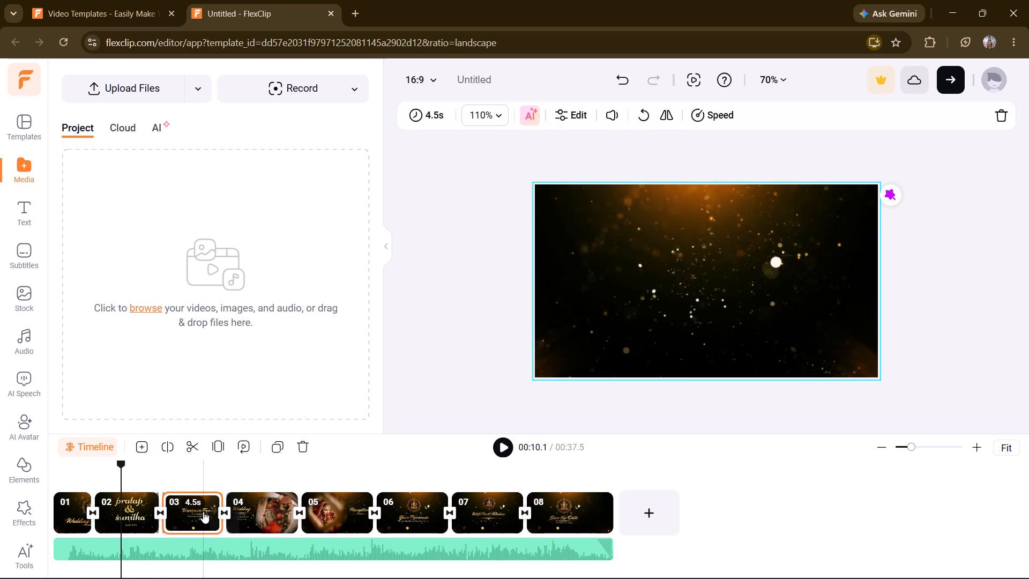
pyautogui.click(260, 516)
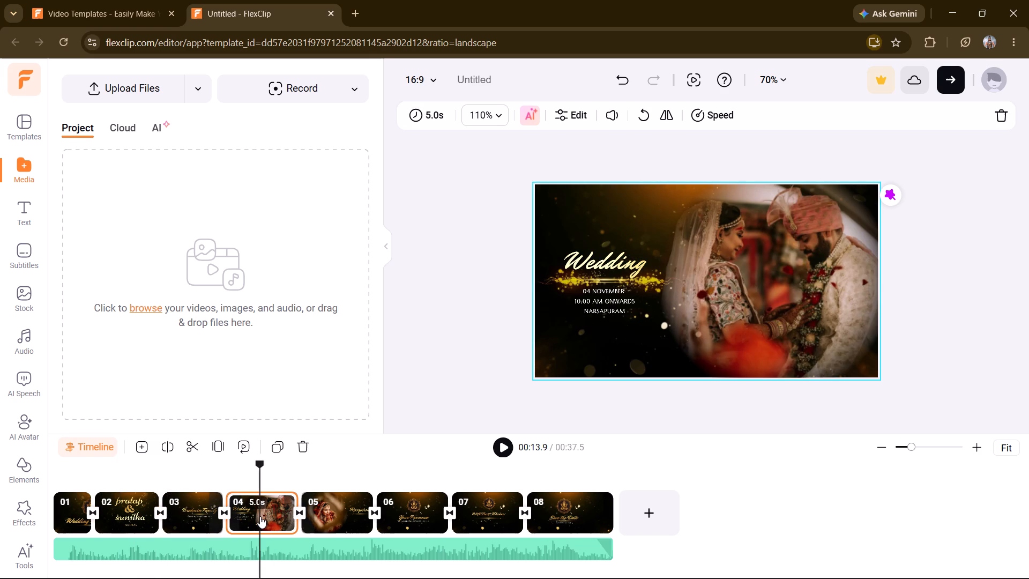
pyautogui.click(341, 510)
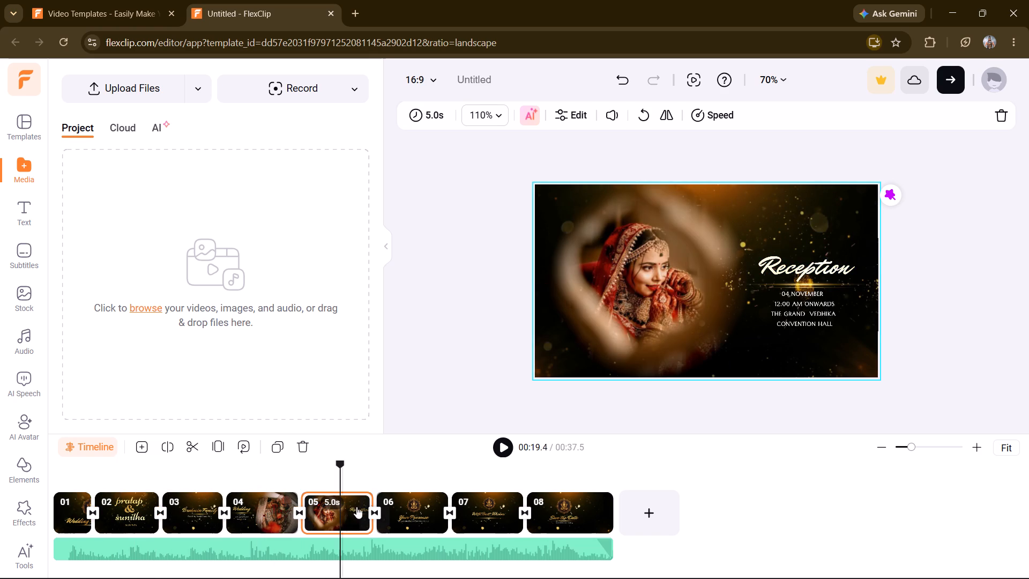
pyautogui.click(410, 511)
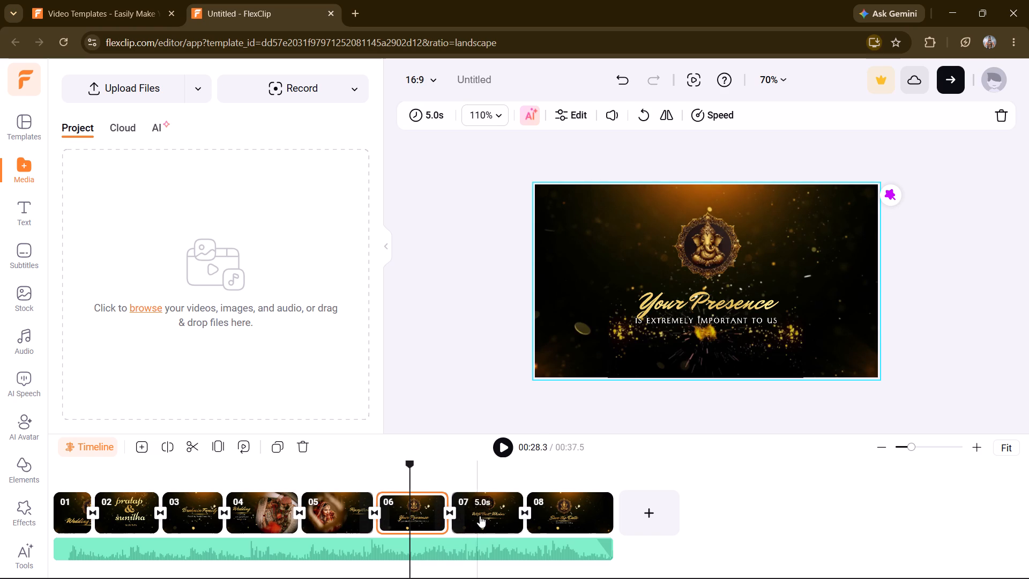